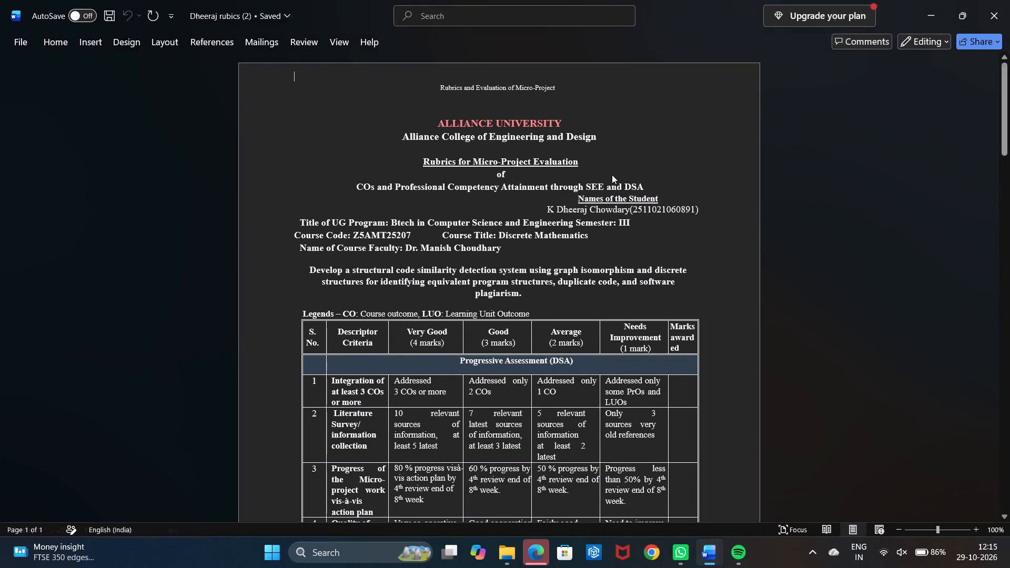
Delete the existing student name and registration number under the Names of the Student heading.
{"action": "left_click", "coordinate": [699, 210]}
{"action": "key", "text": "BackSpace"}
{"action": "key", "text": "BackSpace"}
{"action": "key", "text": "BackSpace"}
{"action": "key", "text": "BackSpace"}
{"action": "key", "text": "BackSpace"}
{"action": "key", "text": "BackSpace"}
{"action": "key", "text": "BackSpace"}
{"action": "key", "text": "BackSpace"}
{"action": "key", "text": "BackSpace"}
{"action": "key", "text": "BackSpace"}
{"action": "key", "text": "BackSpace"}
{"action": "key", "text": "BackSpace"}
{"action": "key", "text": "BackSpace"}
{"action": "key", "text": "BackSpace"}
{"action": "key", "text": "BackSpace"}
{"action": "key", "text": "BackSpace"}
{"action": "key", "text": "BackSpace"}
{"action": "key", "text": "BackSpace"}
{"action": "key", "text": "BackSpace"}
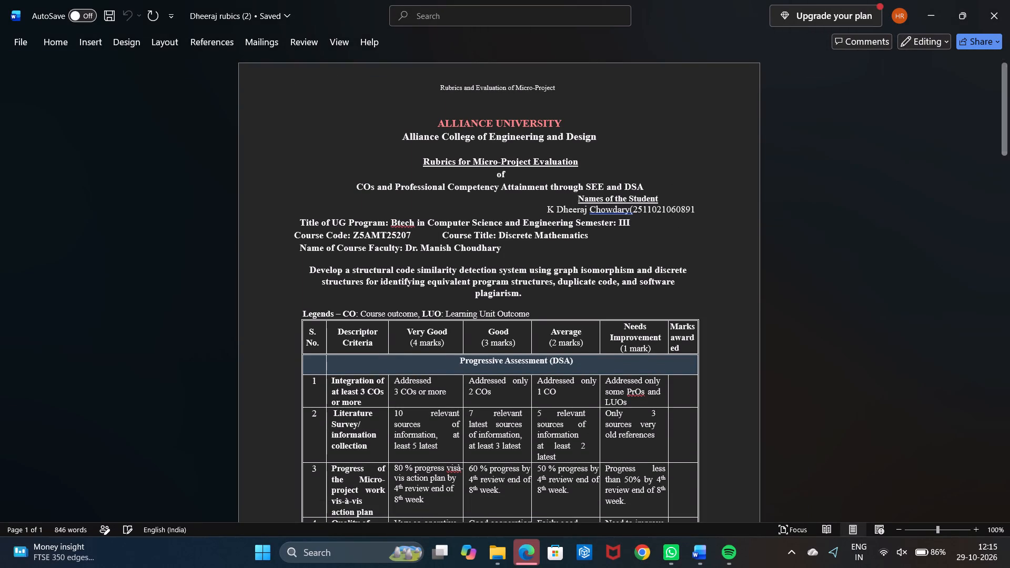
{"action": "key", "text": "BackSpace"}
{"action": "key", "text": "BackSpace"}
{"action": "key", "text": "BackSpace"}
{"action": "key", "text": "BackSpace"}
{"action": "key", "text": "BackSpace"}
{"action": "key", "text": "BackSpace"}
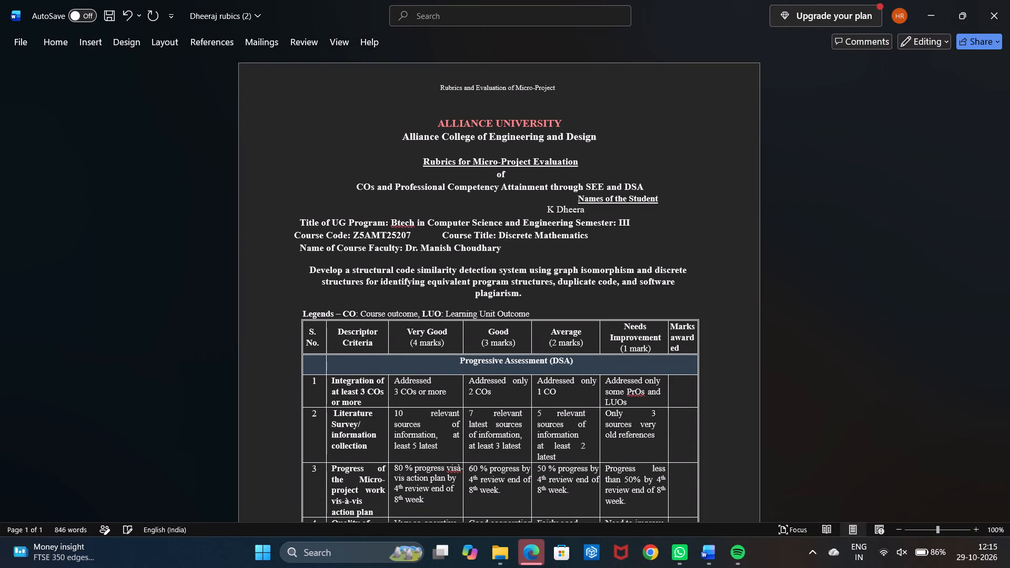
Replace the rest of the old student name under the Names of the Student heading with the new student's full name.
{"action": "key", "text": "BackSpace"}
{"action": "key", "text": "BackSpace"}
{"action": "key", "text": "BackSpace"}
{"action": "key", "text": "BackSpace"}
{"action": "key", "text": "BackSpace"}
{"action": "key", "text": "BackSpace"}
{"action": "key", "text": "BackSpace"}
{"action": "key", "text": "BackSpace"}
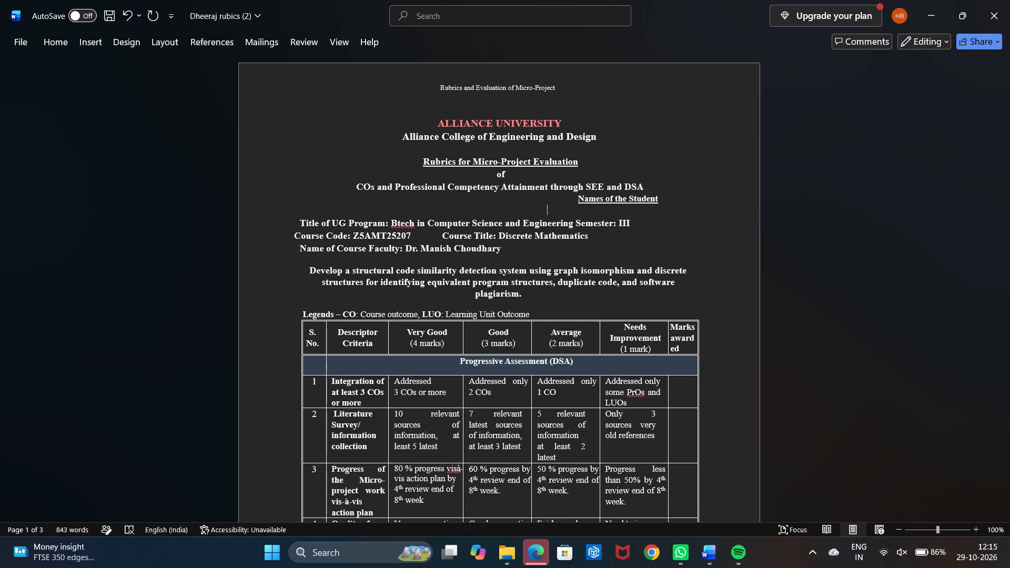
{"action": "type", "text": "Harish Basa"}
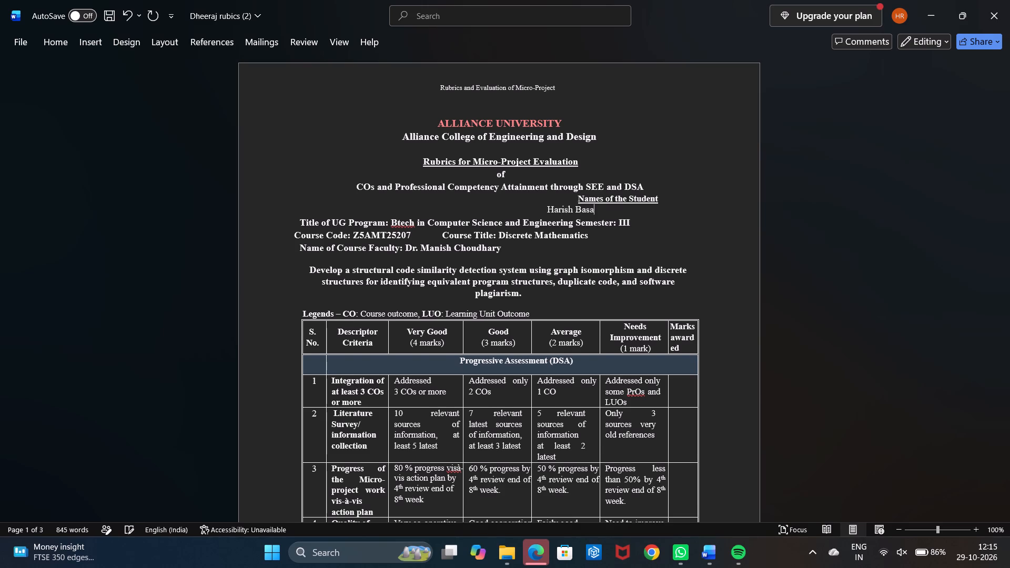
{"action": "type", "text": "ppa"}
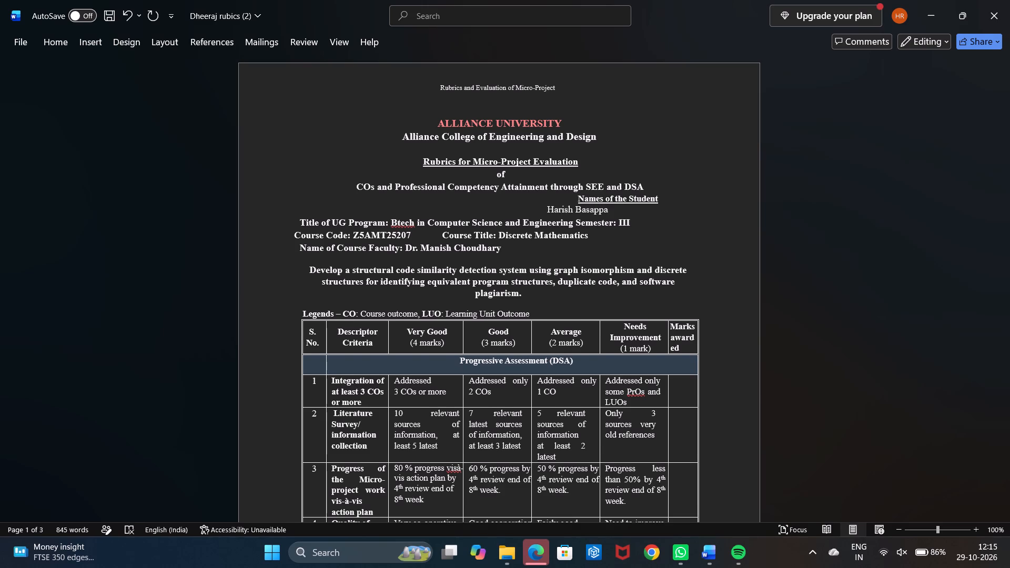
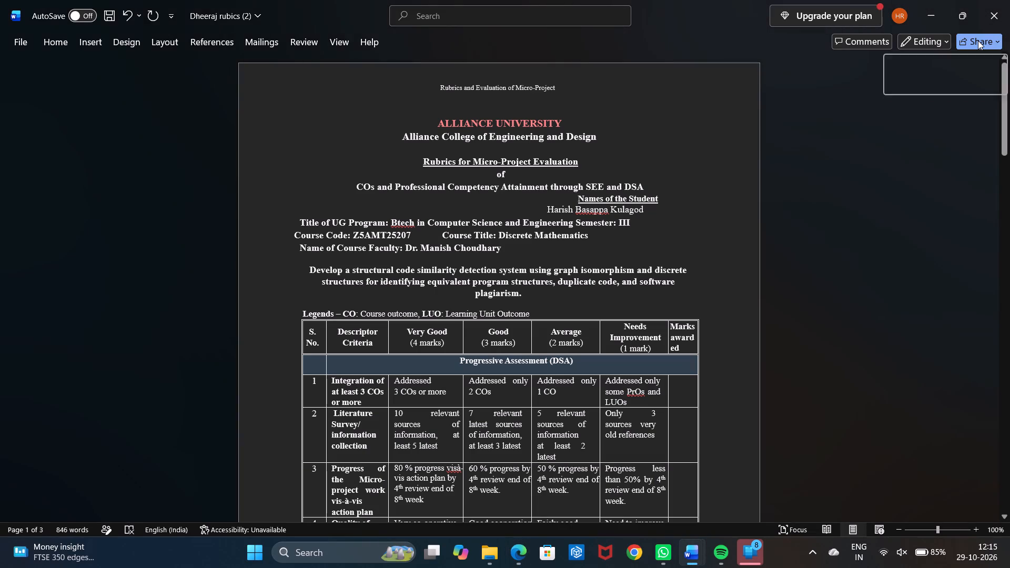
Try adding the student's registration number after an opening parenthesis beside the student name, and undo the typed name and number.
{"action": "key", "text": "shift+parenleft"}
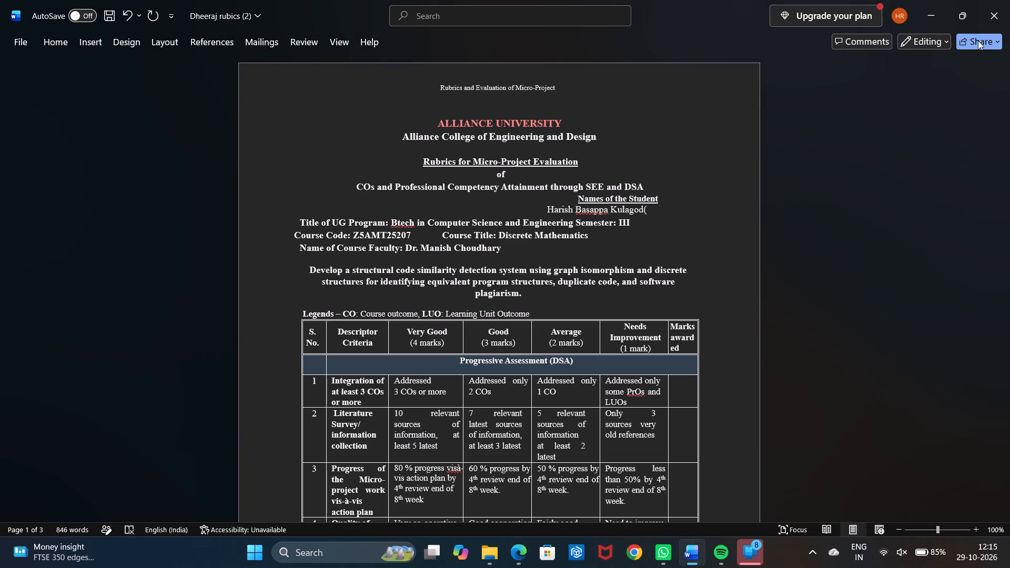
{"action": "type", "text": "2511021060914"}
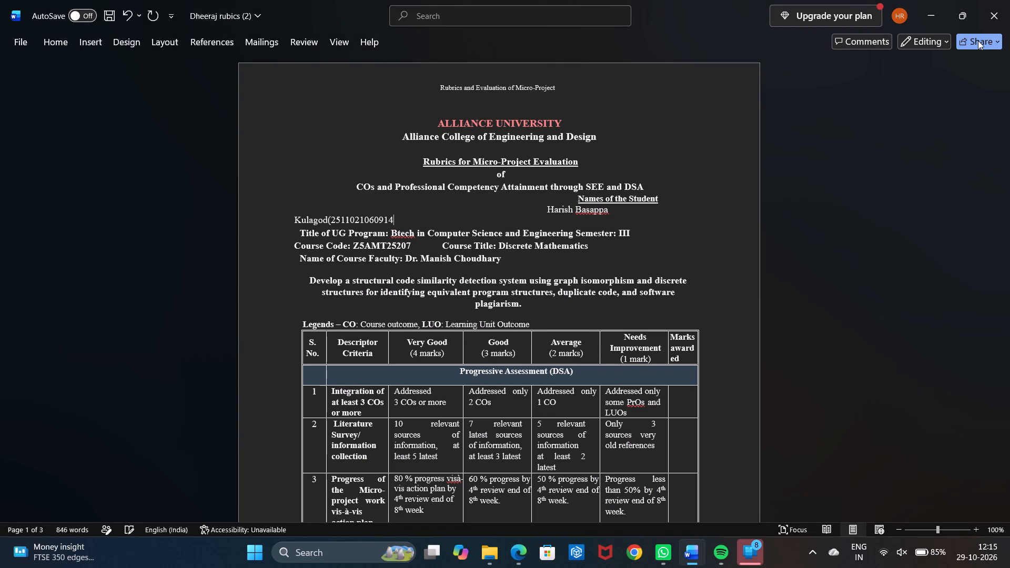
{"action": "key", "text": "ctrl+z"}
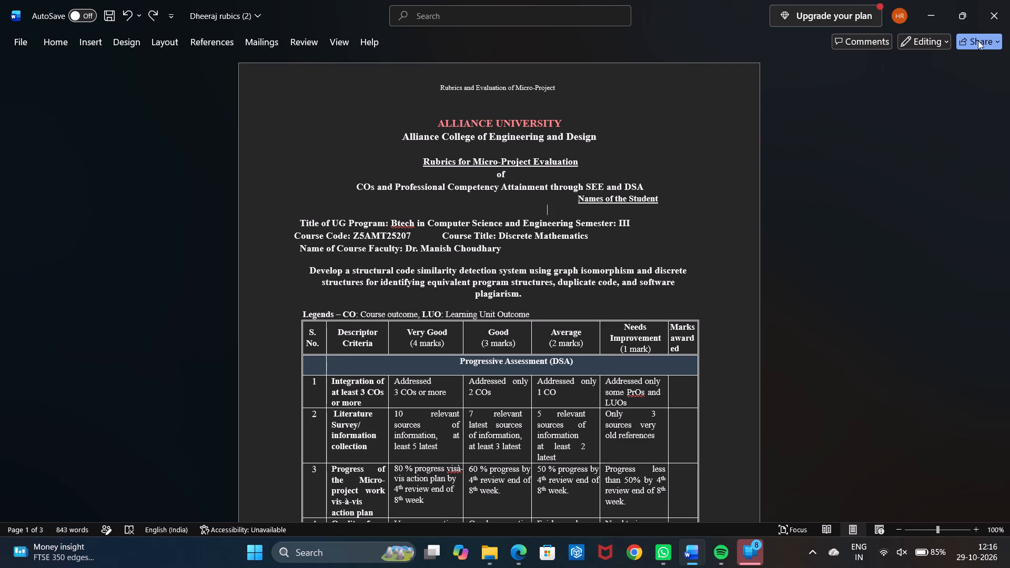
Enter the new student's full name with the registration number in parentheses on the blank line under Names of the Student.
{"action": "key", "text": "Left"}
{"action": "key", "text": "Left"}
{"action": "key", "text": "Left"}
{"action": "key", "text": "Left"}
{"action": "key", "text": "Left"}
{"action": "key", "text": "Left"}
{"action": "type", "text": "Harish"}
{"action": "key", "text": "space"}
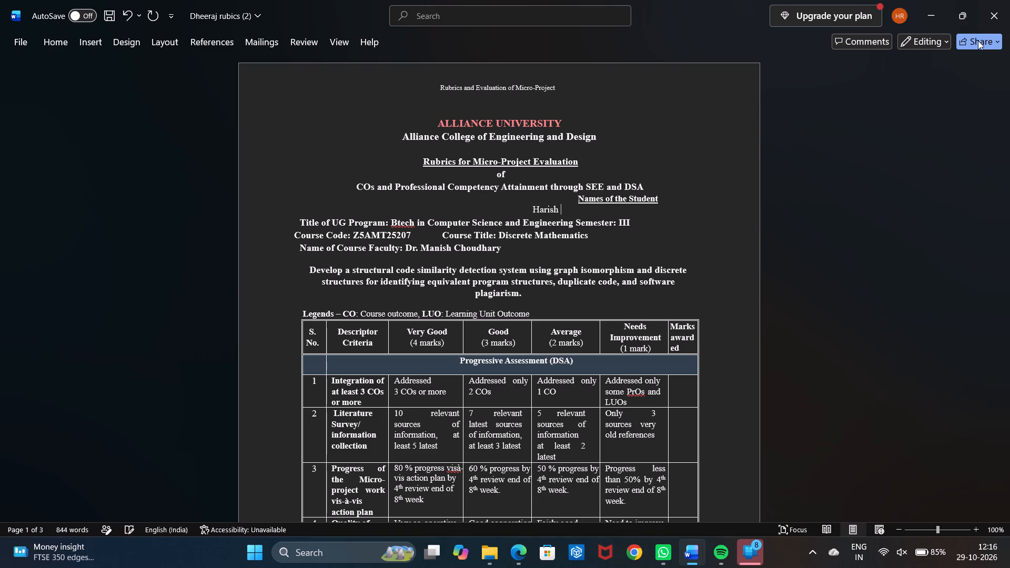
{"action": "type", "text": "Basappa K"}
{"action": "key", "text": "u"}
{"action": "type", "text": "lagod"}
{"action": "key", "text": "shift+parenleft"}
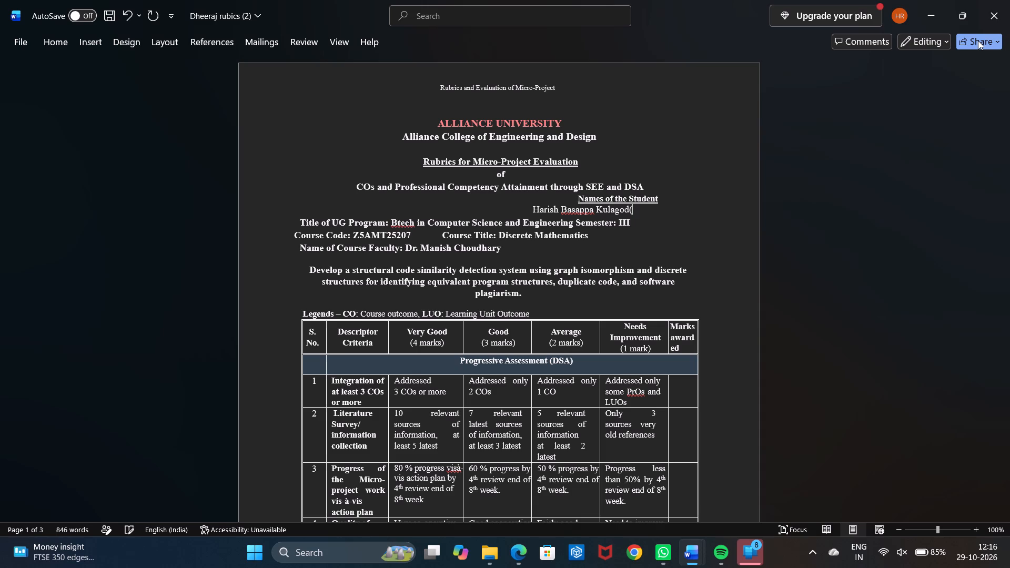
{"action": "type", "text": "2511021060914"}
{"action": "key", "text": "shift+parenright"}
Save the document in Downloads as a Word Document named "harish Rubrics".
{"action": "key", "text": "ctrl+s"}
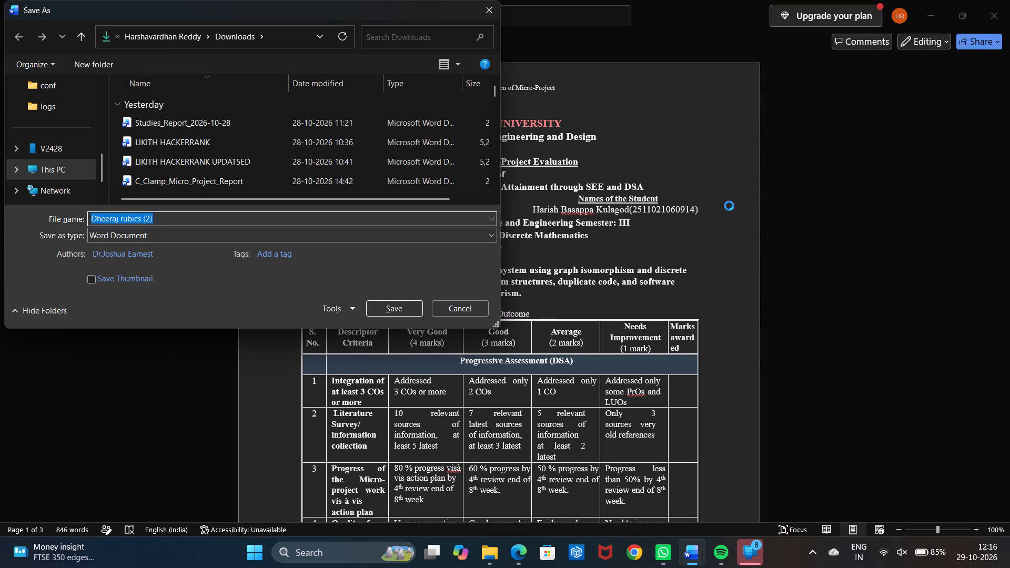
{"action": "left_click", "coordinate": [177, 219]}
{"action": "key", "text": "BackSpace"}
{"action": "key", "text": "BackSpace"}
{"action": "key", "text": "BackSpace"}
{"action": "key", "text": "BackSpace"}
{"action": "key", "text": "BackSpace"}
{"action": "key", "text": "BackSpace"}
{"action": "key", "text": "BackSpace"}
{"action": "key", "text": "BackSpace"}
{"action": "key", "text": "BackSpace"}
{"action": "key", "text": "BackSpace"}
{"action": "key", "text": "BackSpace"}
{"action": "key", "text": "BackSpace"}
{"action": "key", "text": "BackSpace"}
{"action": "key", "text": "BackSpace"}
{"action": "key", "text": "BackSpace"}
{"action": "key", "text": "BackSpace"}
{"action": "key", "text": "BackSpace"}
{"action": "key", "text": "BackSpace"}
{"action": "key", "text": "BackSpace"}
{"action": "key", "text": "BackSpace"}
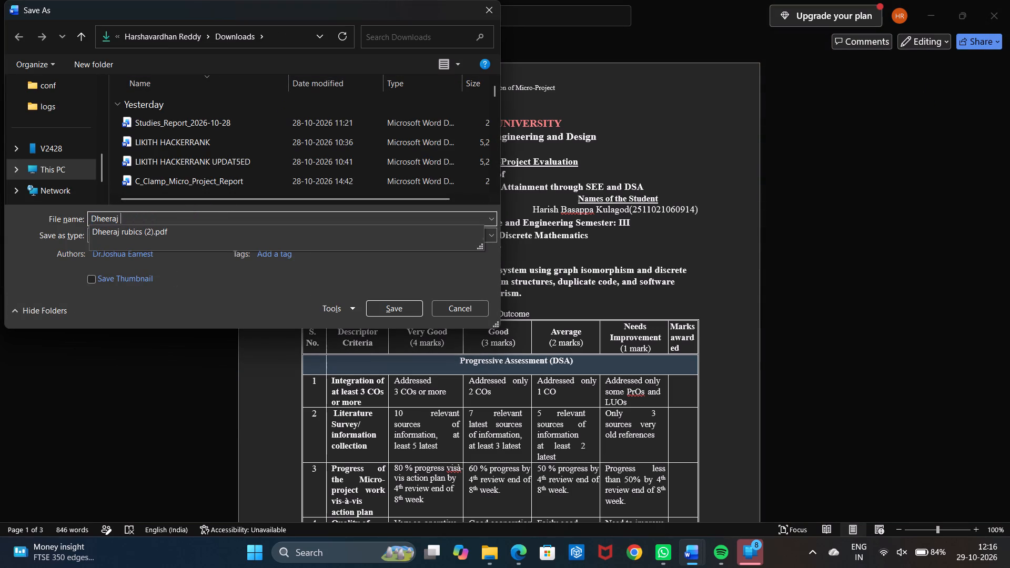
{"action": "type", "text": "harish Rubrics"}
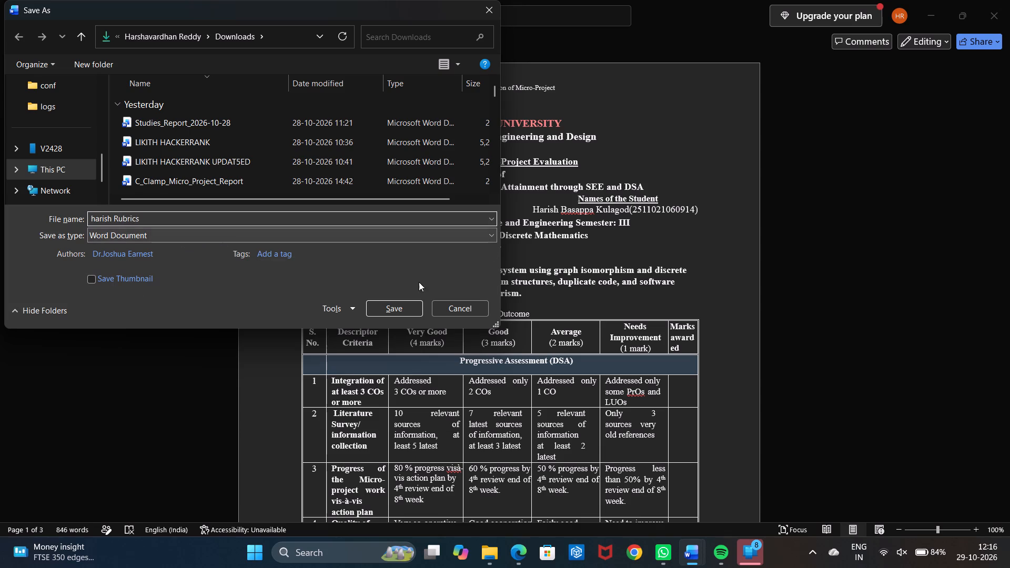
{"action": "left_click", "coordinate": [388, 301]}
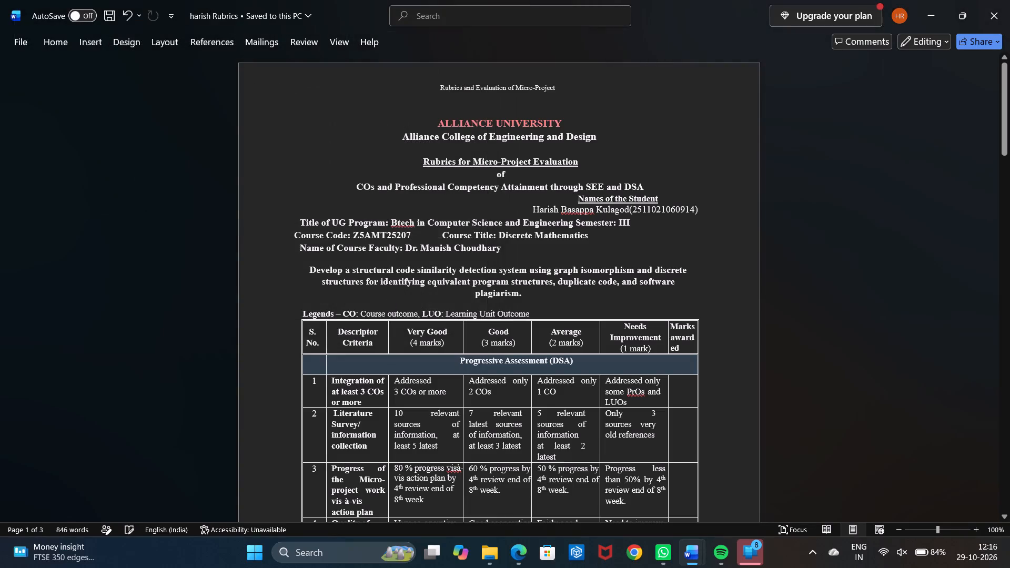
{"action": "left_click", "coordinate": [336, 184]}
{"action": "key", "text": "ctrl+s"}
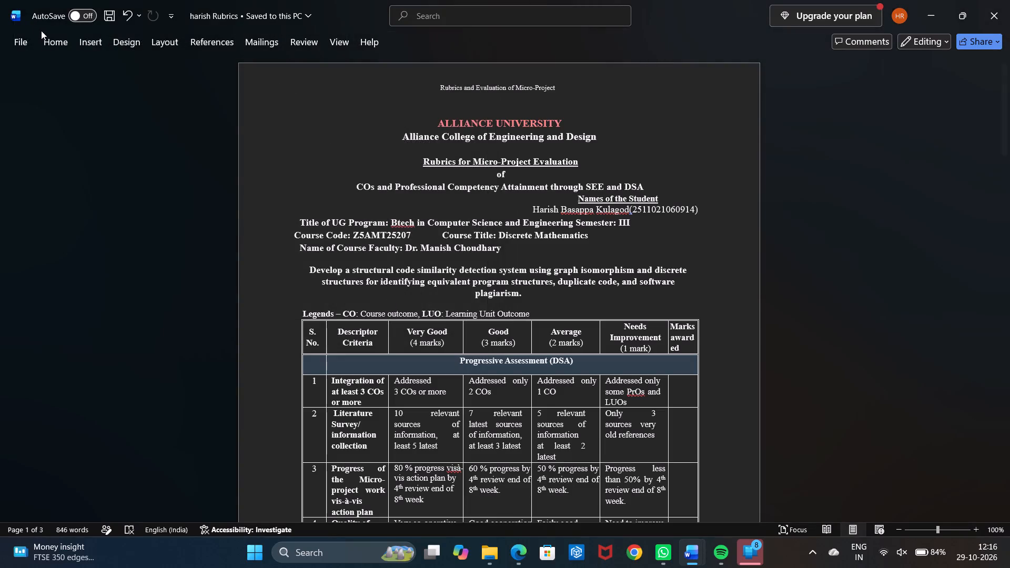
Save a PDF copy of the rubric named "harish Rubrics" in the Downloads folder.
{"action": "left_click", "coordinate": [23, 39]}
{"action": "left_click", "coordinate": [41, 238]}
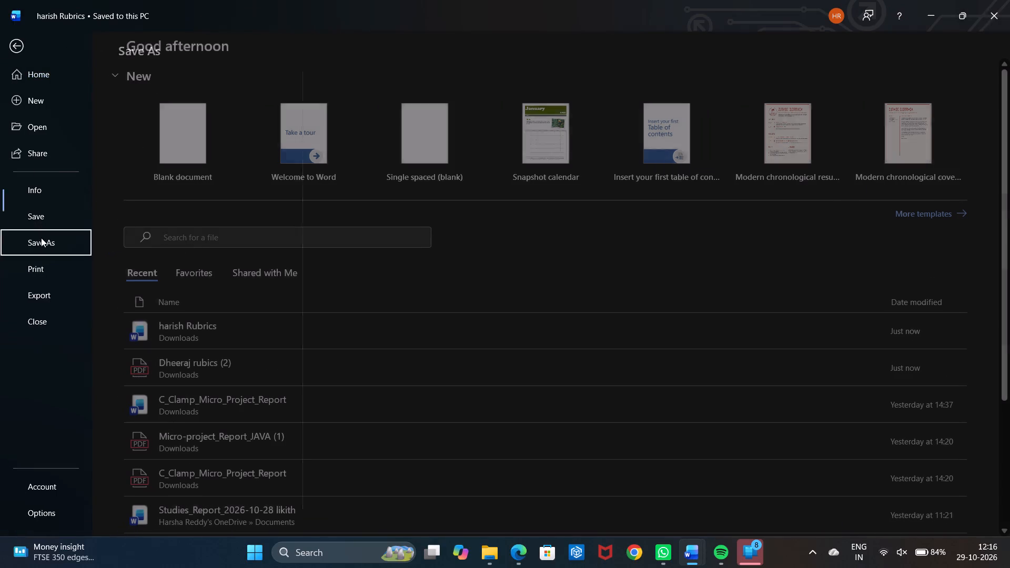
{"action": "left_click", "coordinate": [416, 147]}
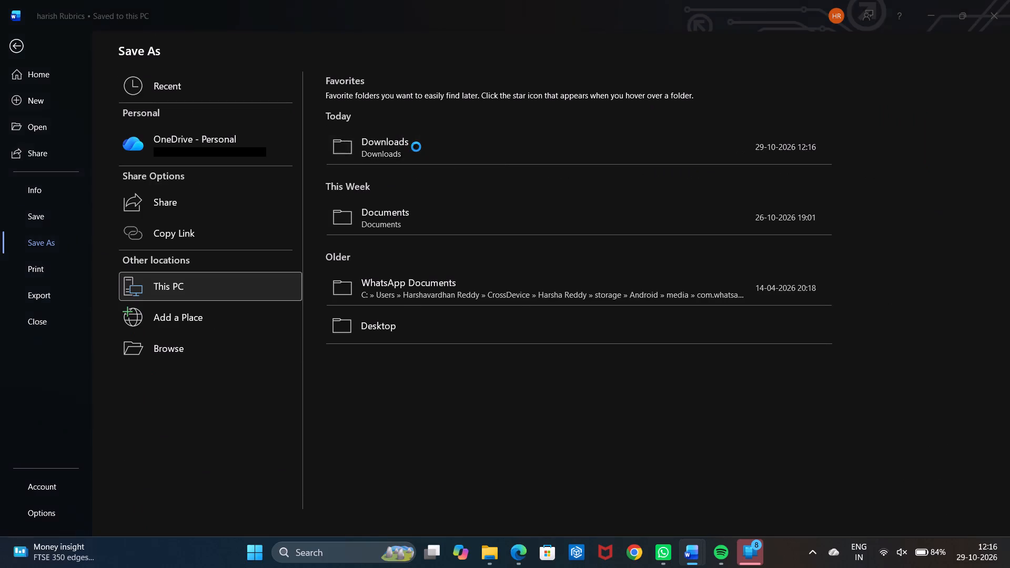
{"action": "left_click", "coordinate": [187, 235]}
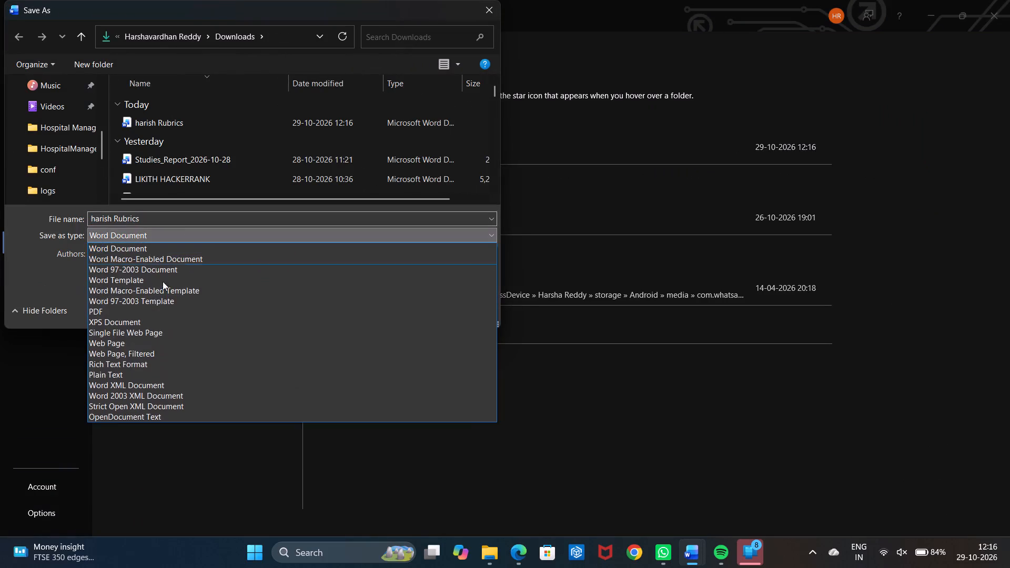
{"action": "left_click", "coordinate": [147, 315]}
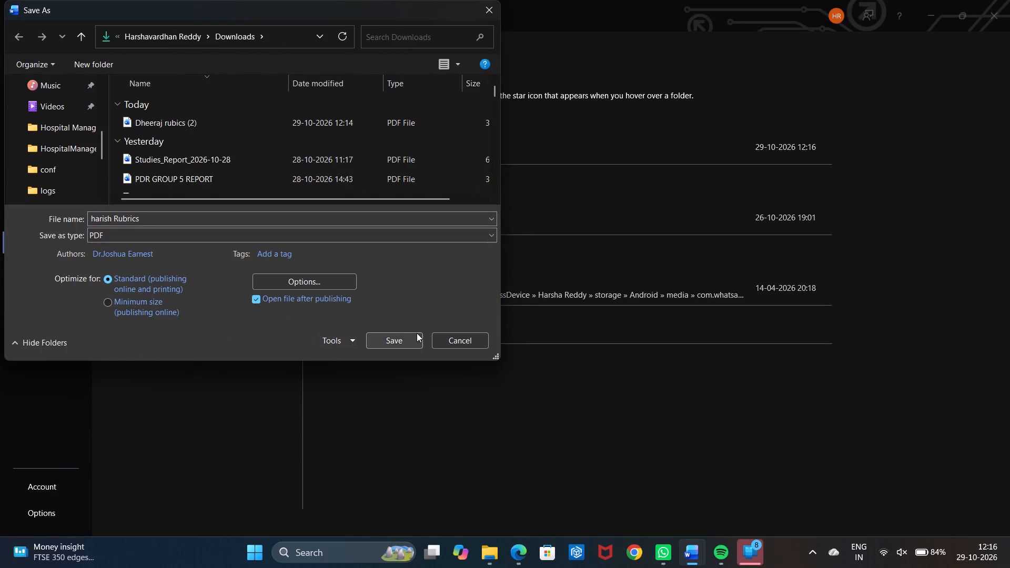
{"action": "left_click", "coordinate": [396, 339]}
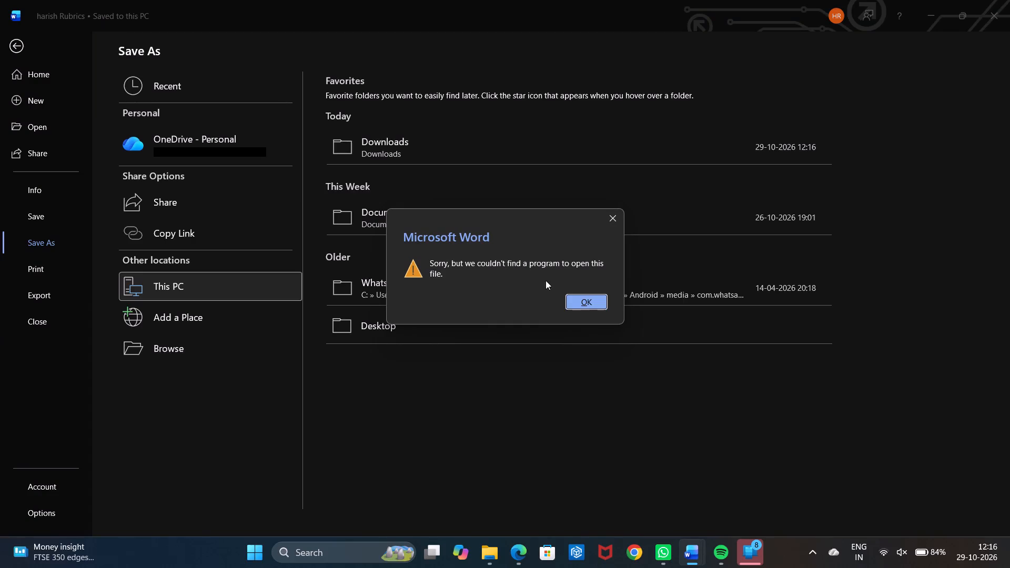
{"action": "left_click", "coordinate": [594, 301]}
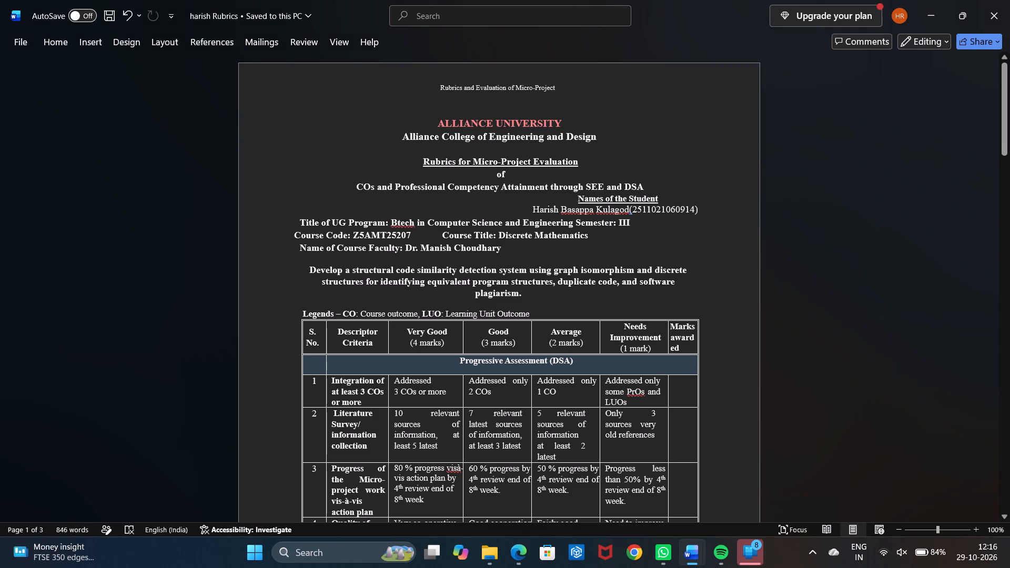
Save the rubric Word document again.
{"action": "scroll", "coordinate": [408, 216], "scroll_direction": "down", "scroll_amount": 1}
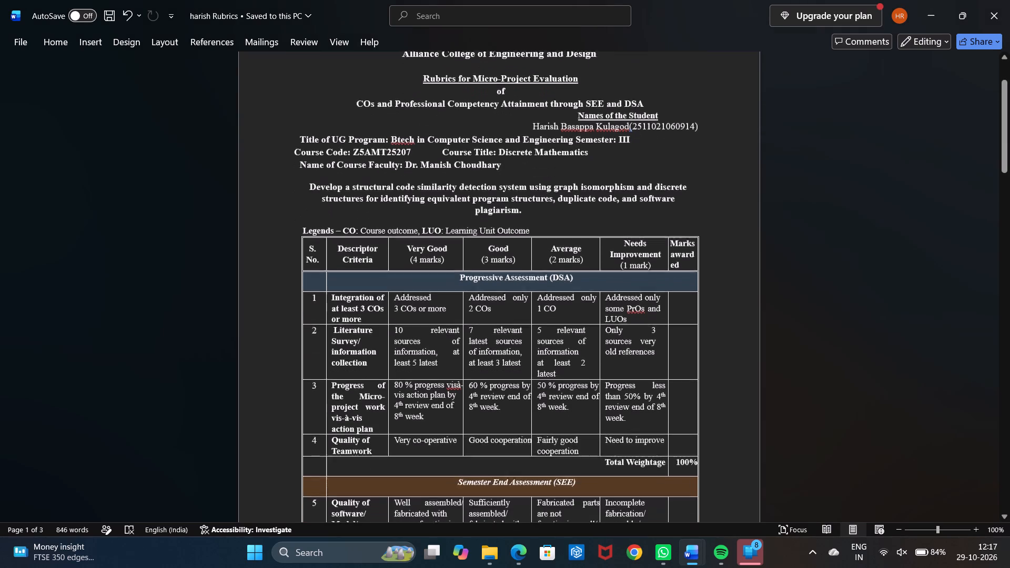
{"action": "left_click", "coordinate": [256, 154]}
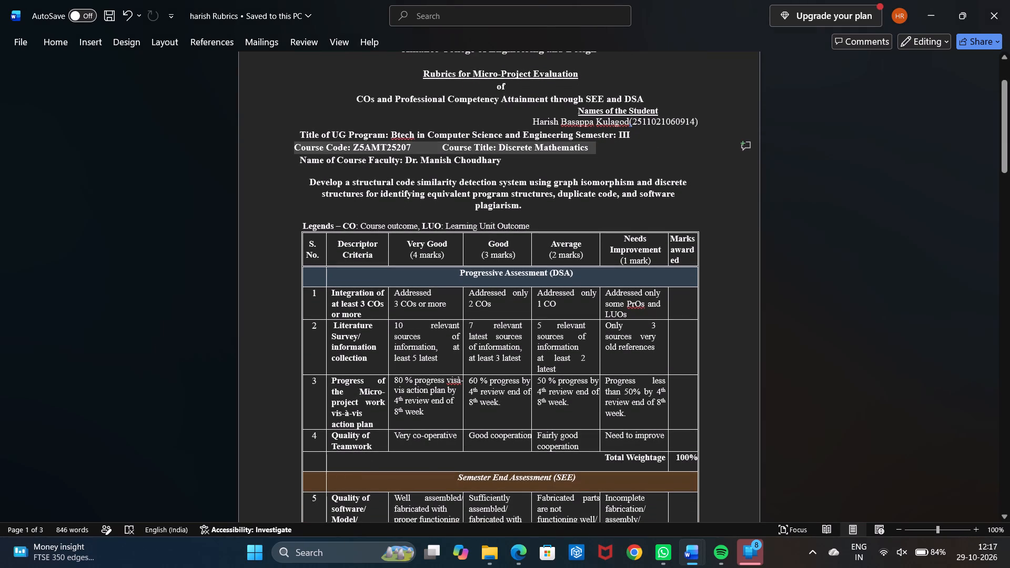
{"action": "key", "text": "ctrl+s"}
{"action": "left_click", "coordinate": [235, 220]}
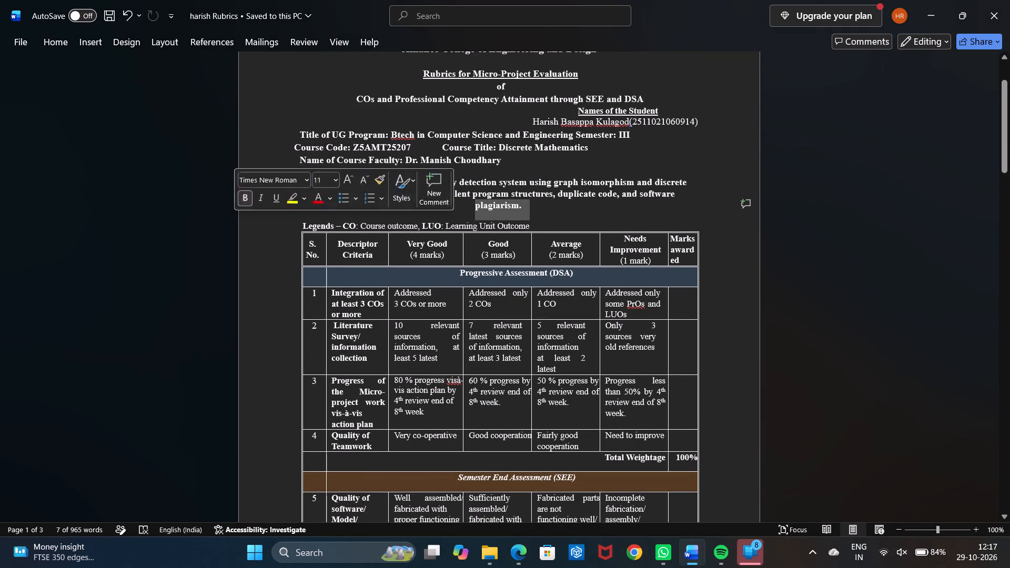
{"action": "scroll", "coordinate": [214, 137], "scroll_direction": "up", "scroll_amount": 2}
{"action": "left_click", "coordinate": [292, 90]}
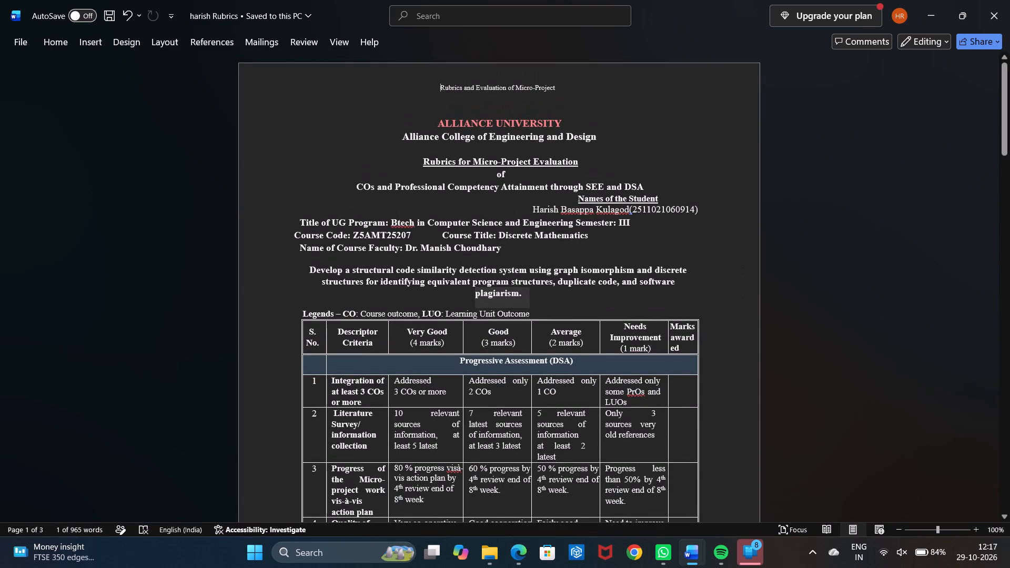
{"action": "key", "text": "ctrl+s"}
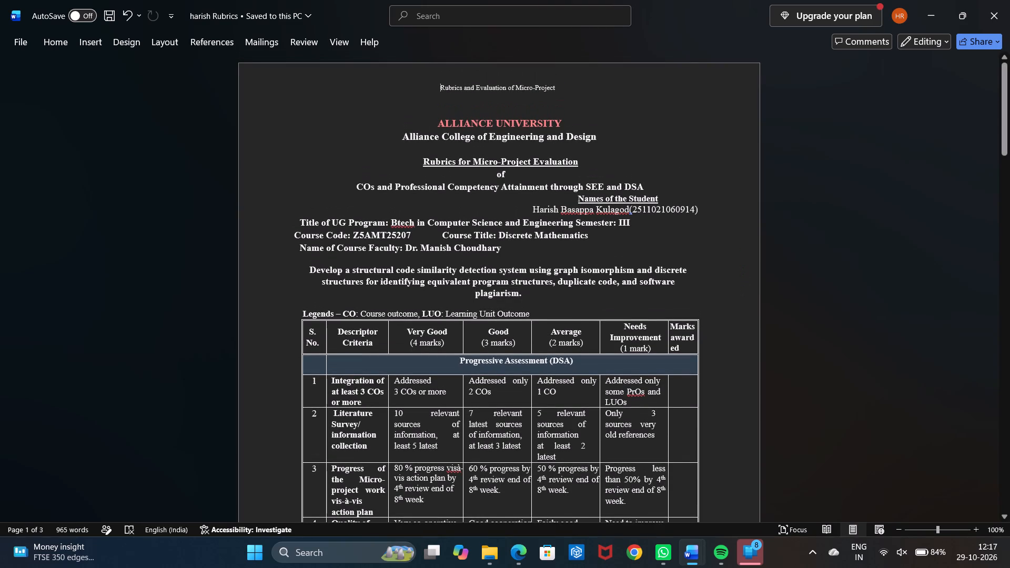
{"action": "left_click", "coordinate": [14, 41]}
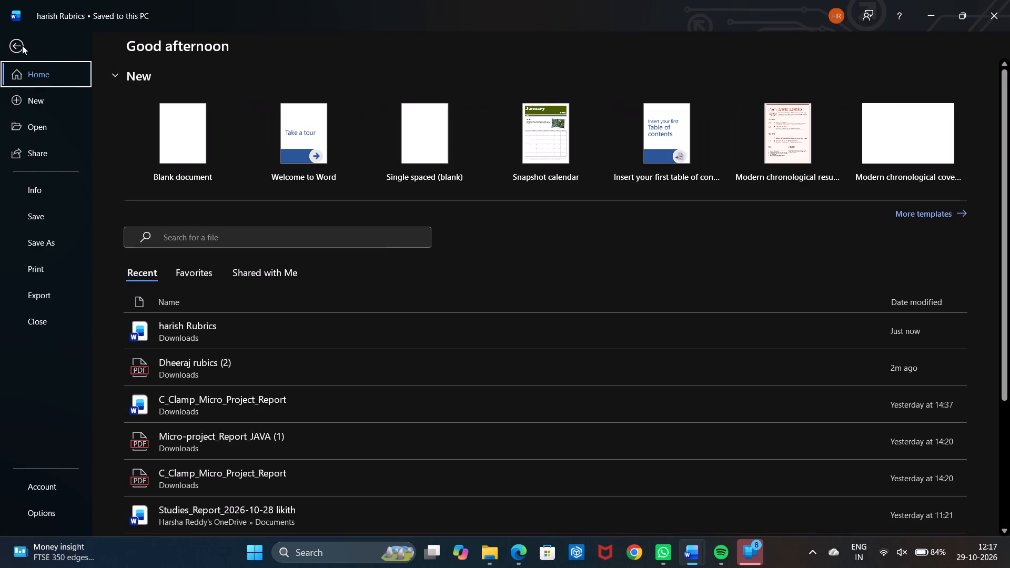
{"action": "left_click", "coordinate": [13, 43]}
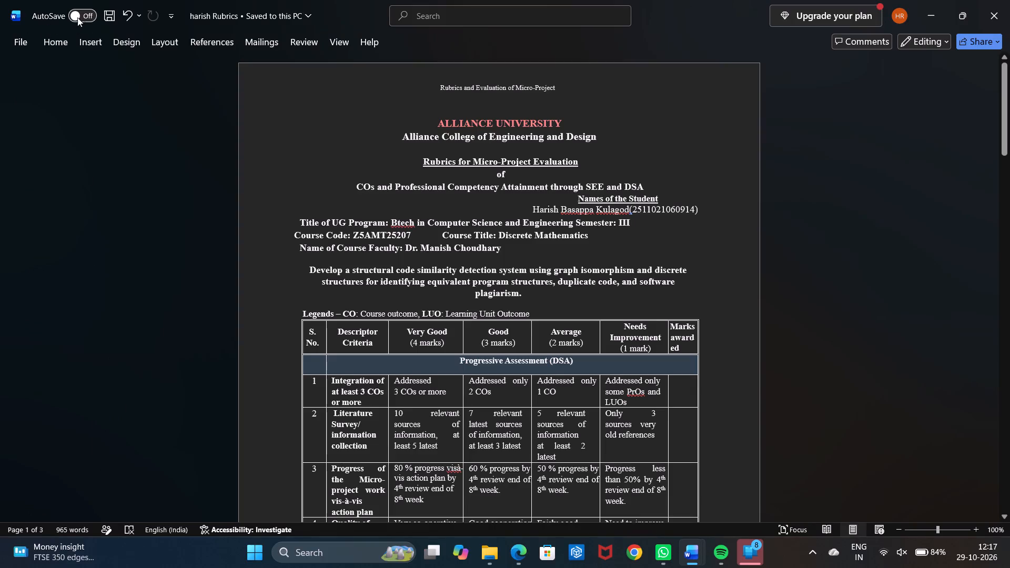
Turn on AutoSave for the document by uploading it to OneDrive - Personal.
{"action": "left_click", "coordinate": [87, 13]}
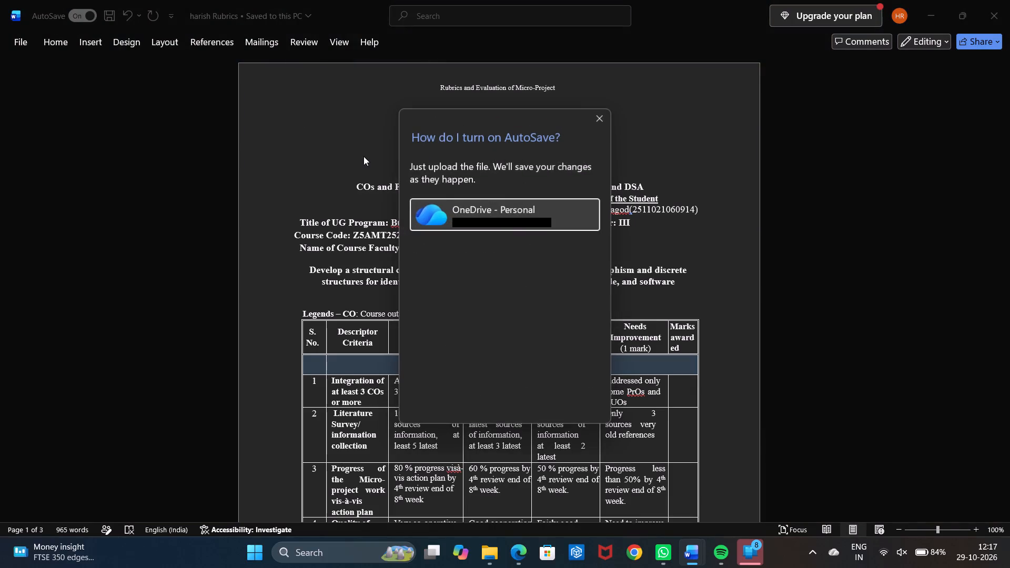
{"action": "left_click", "coordinate": [477, 215]}
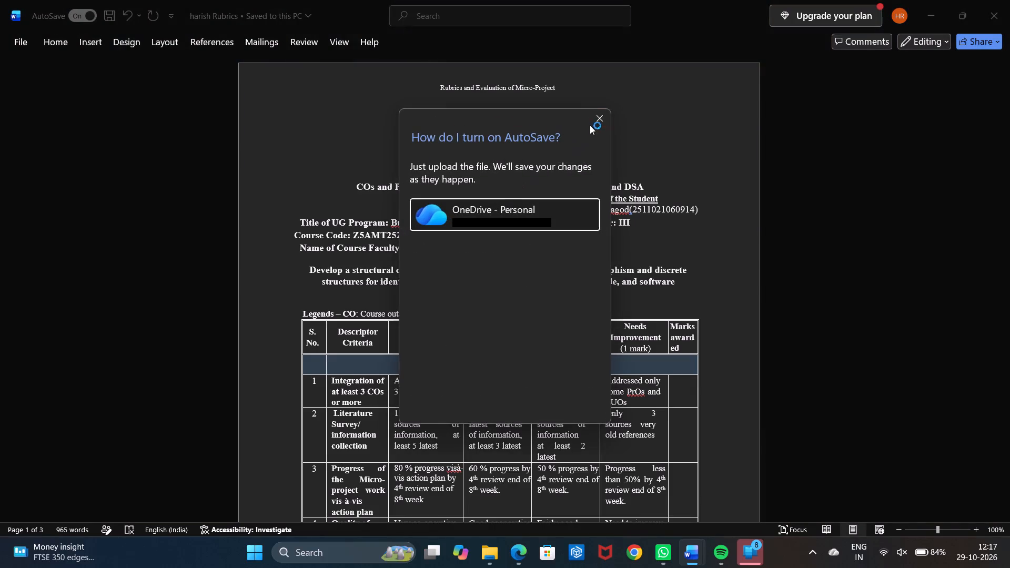
{"action": "left_click", "coordinate": [599, 118]}
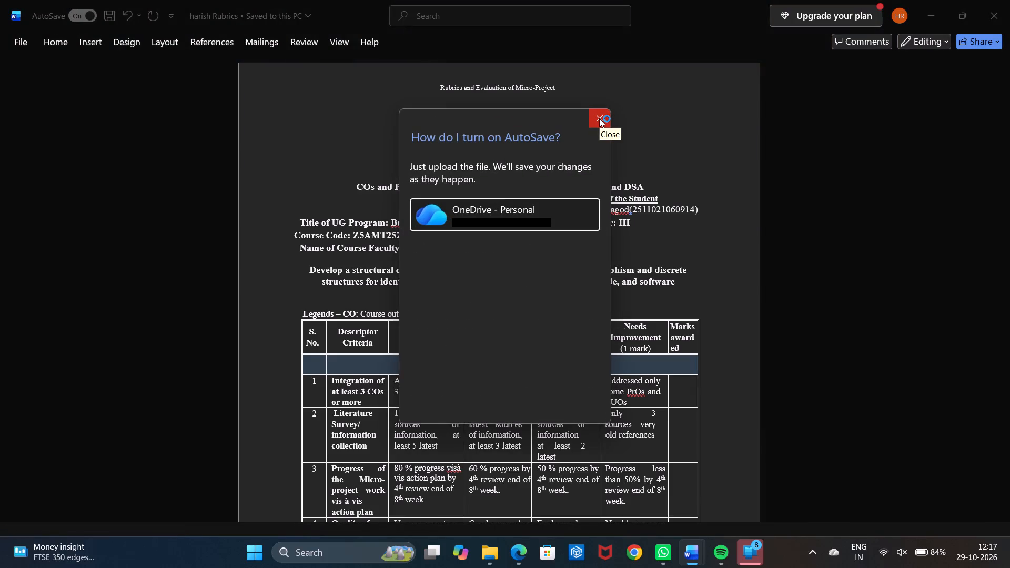
{"action": "left_click", "coordinate": [599, 118]}
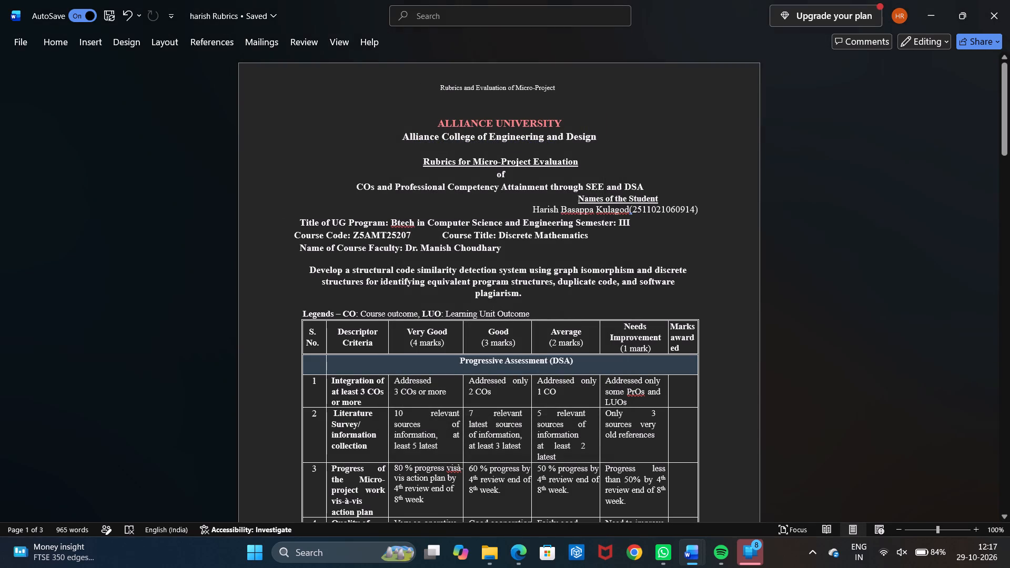
Save the rubric document once more and close it.
{"action": "key", "text": "ctrl+s"}
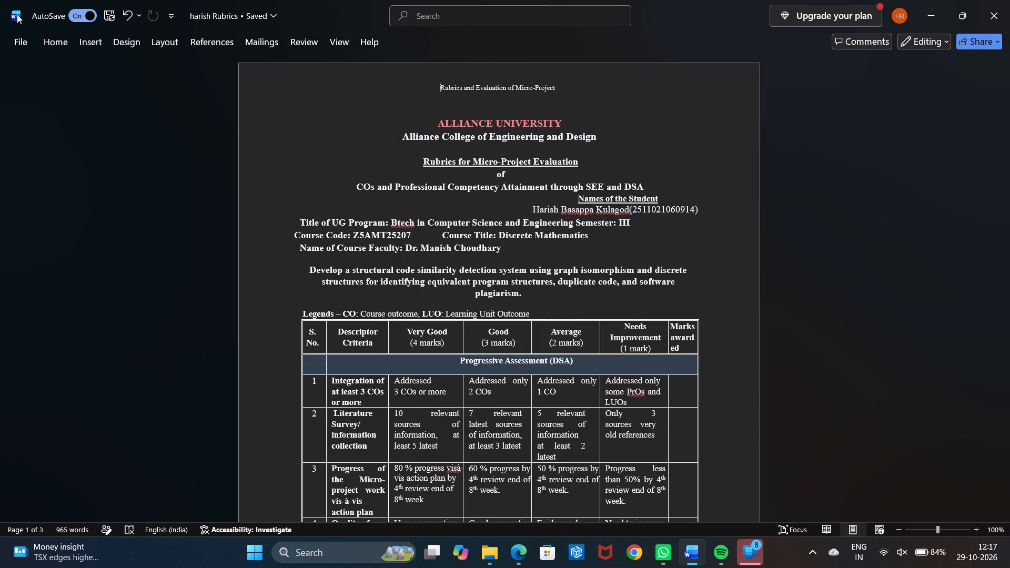
{"action": "left_click", "coordinate": [22, 38]}
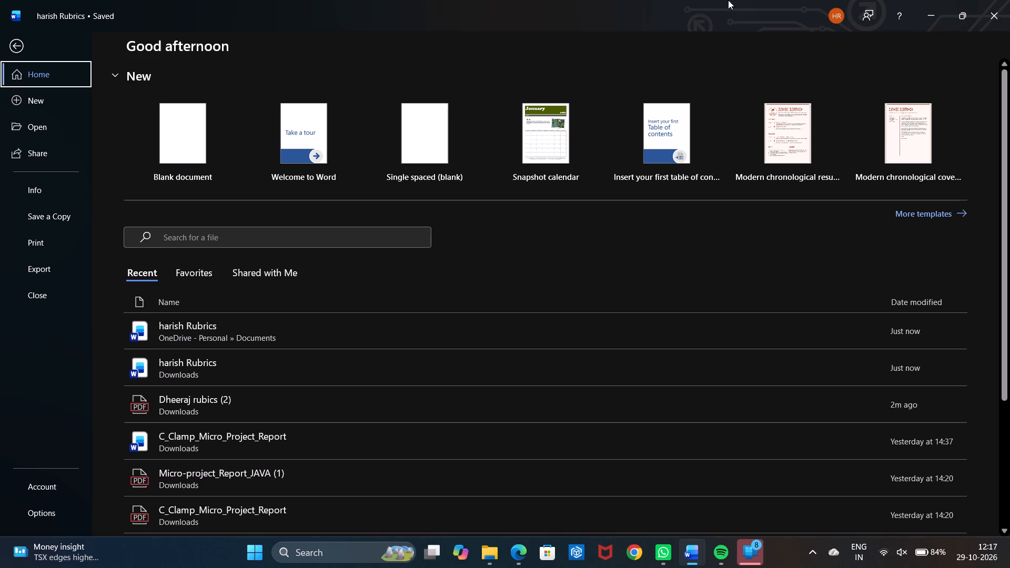
{"action": "left_click", "coordinate": [1004, 0]}
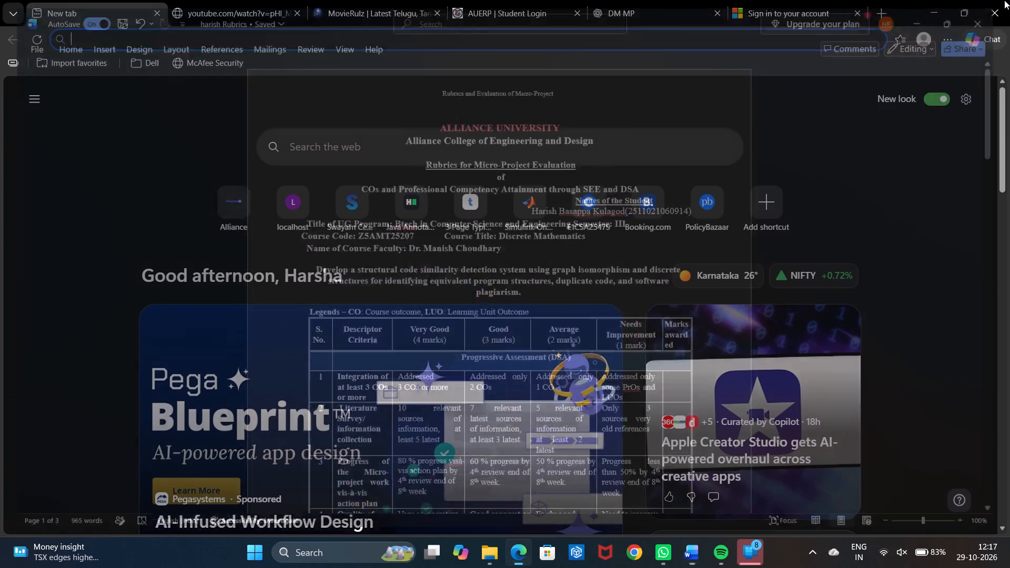
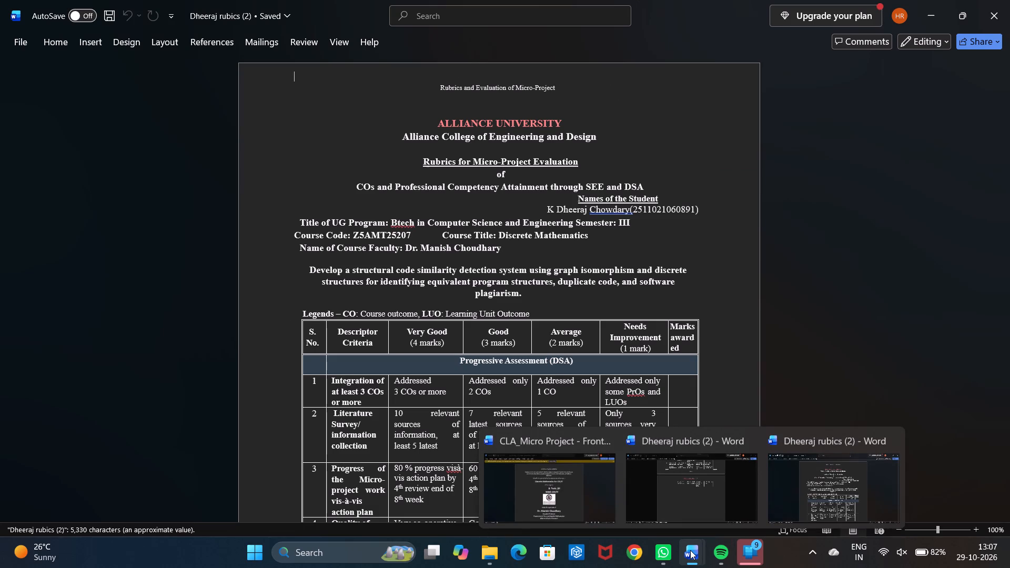
Close the CLA_Micro Project front page document.
{"action": "left_click", "coordinate": [605, 441]}
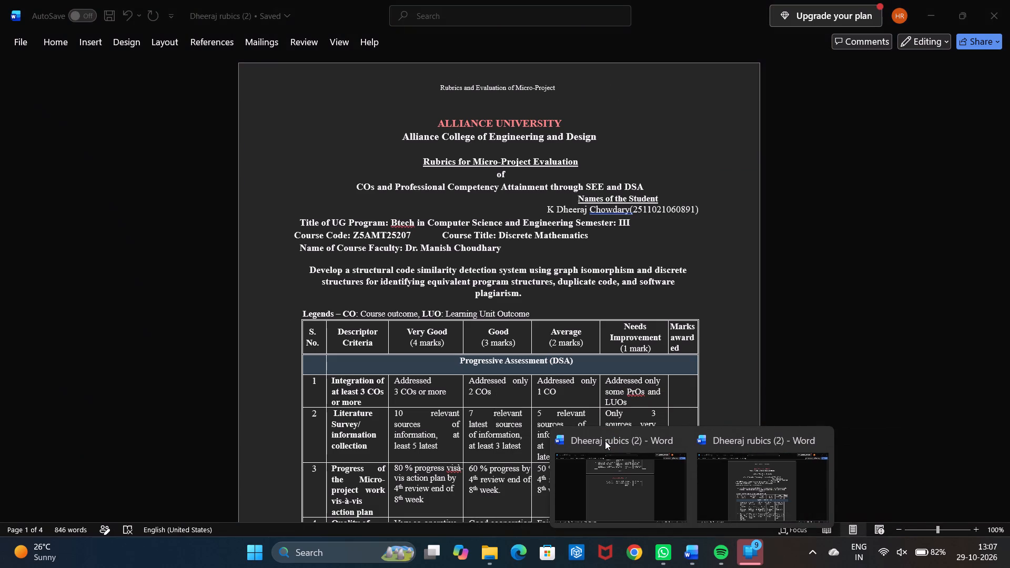
Close the edited Dheeraj rubics (2) window without saving its changes, keeping the other window of that name open.
{"action": "left_click", "coordinate": [680, 433]}
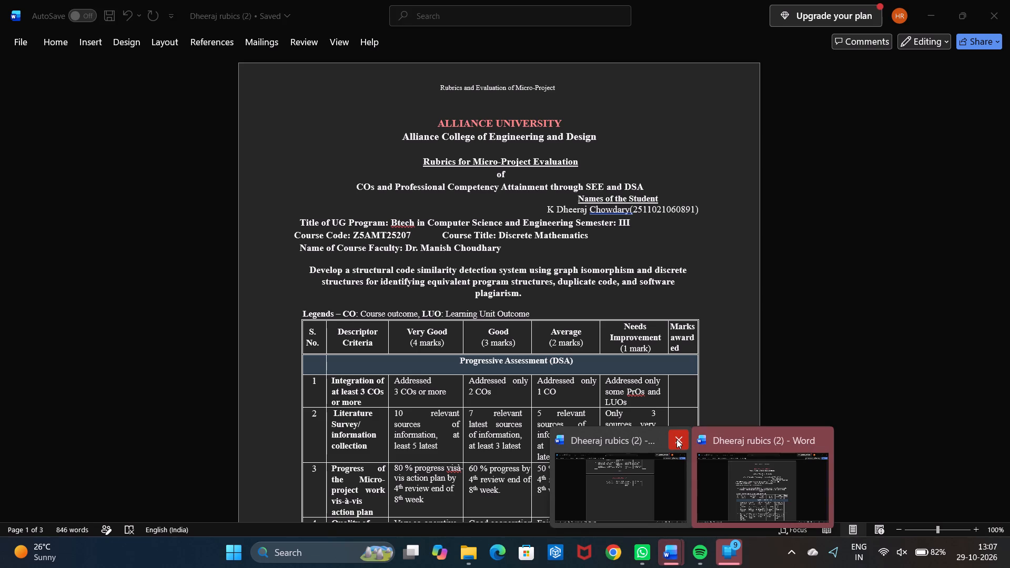
{"action": "left_click", "coordinate": [676, 439]}
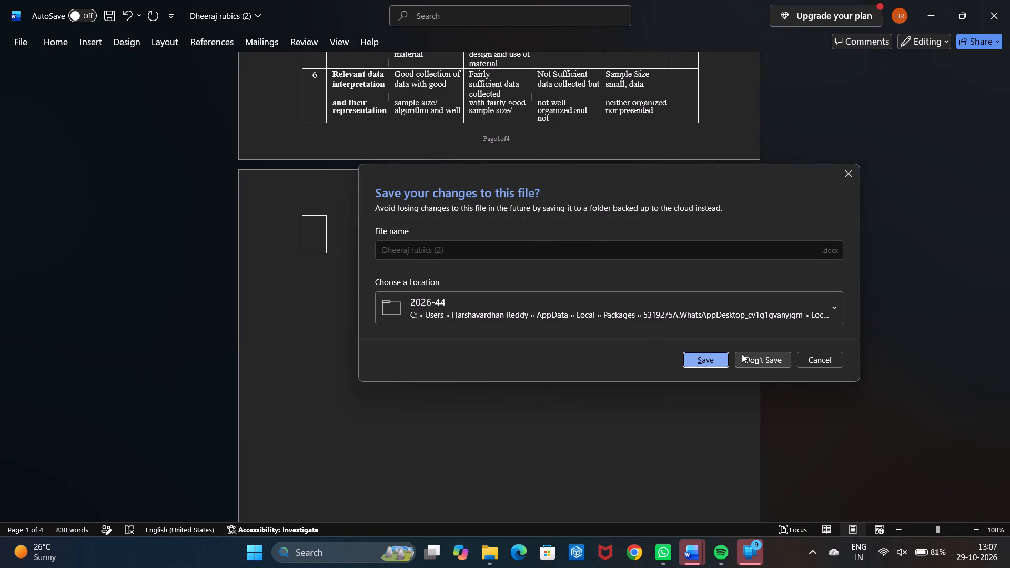
{"action": "left_click", "coordinate": [749, 359]}
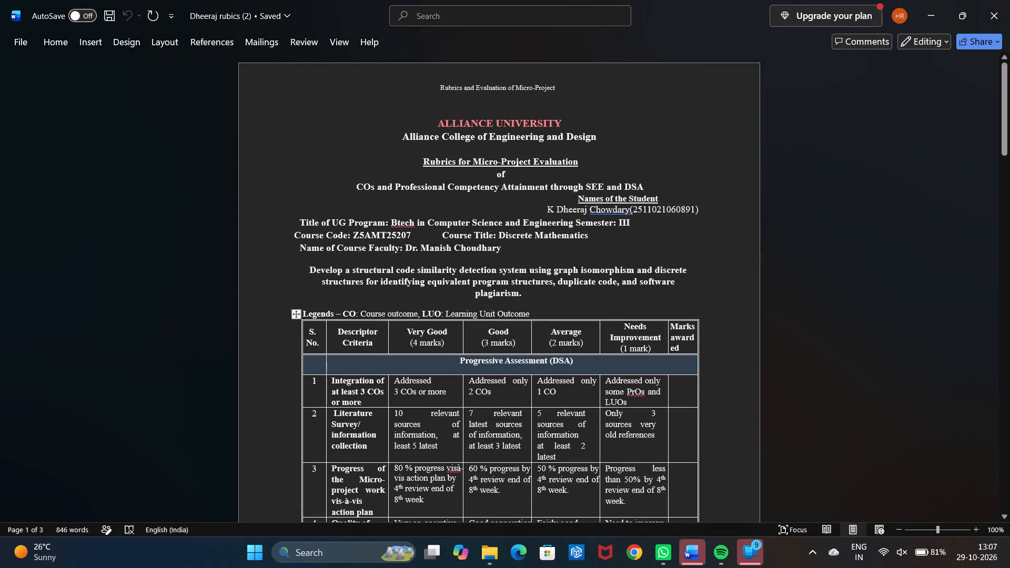
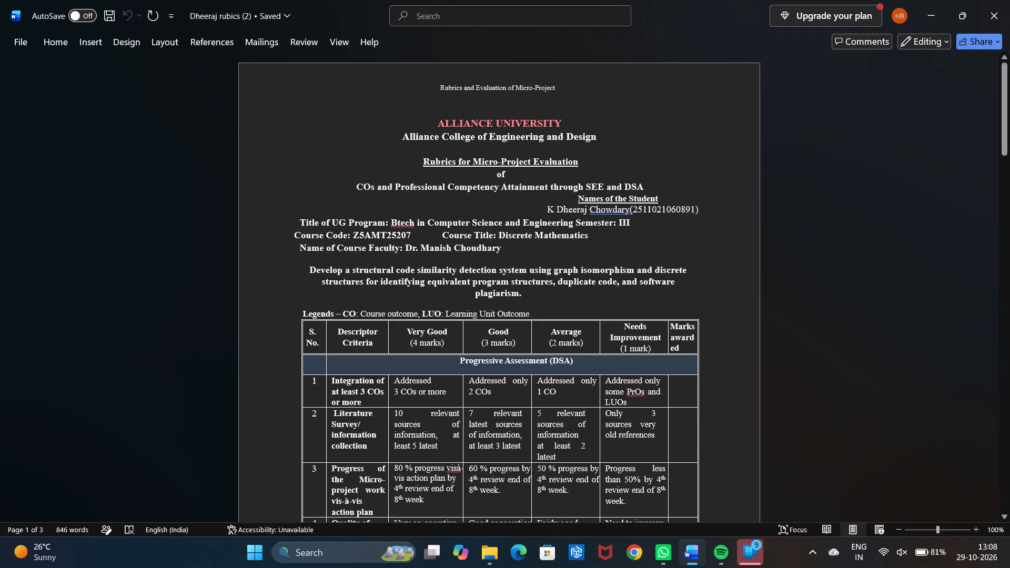
Replace the student name and registration number under "Names of the Student" with the copied details of the other student.
{"action": "left_click", "coordinate": [698, 209]}
{"action": "left_click_drag", "start_coordinate": [698, 209], "coordinate": [562, 205]}
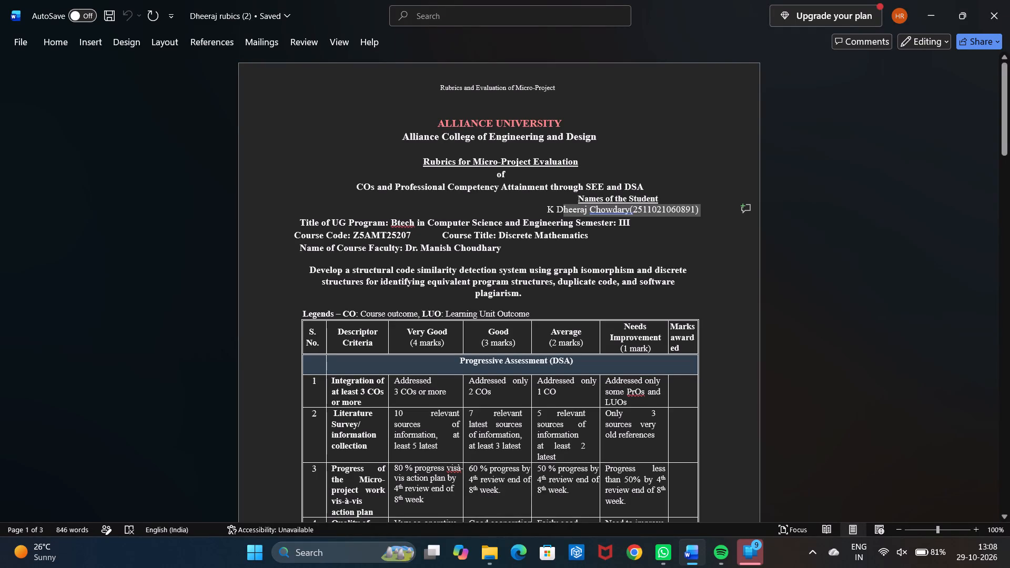
{"action": "left_click_drag", "start_coordinate": [562, 205], "coordinate": [556, 206]}
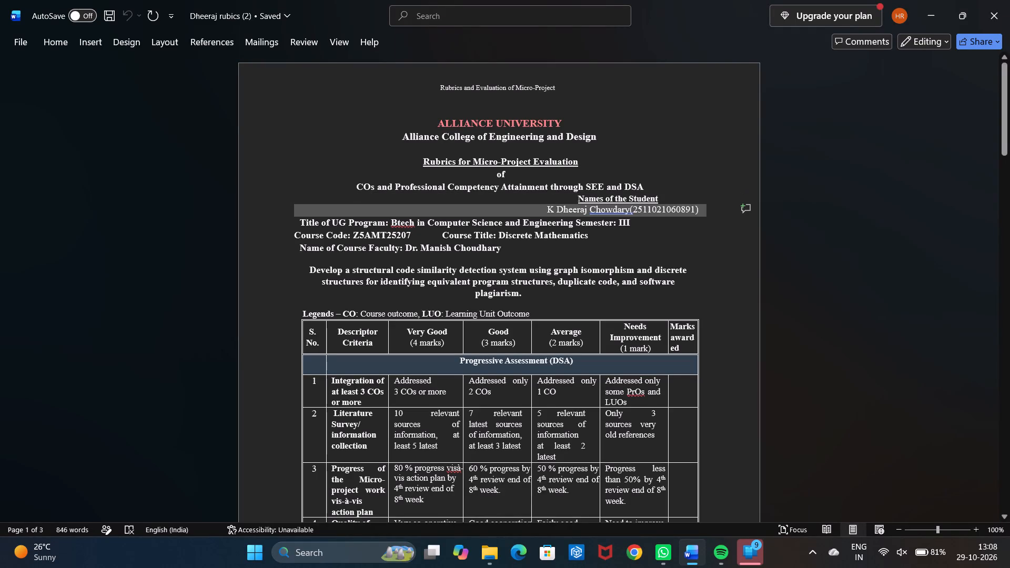
{"action": "left_click_drag", "start_coordinate": [556, 206], "coordinate": [564, 208]}
{"action": "left_click", "coordinate": [564, 208]}
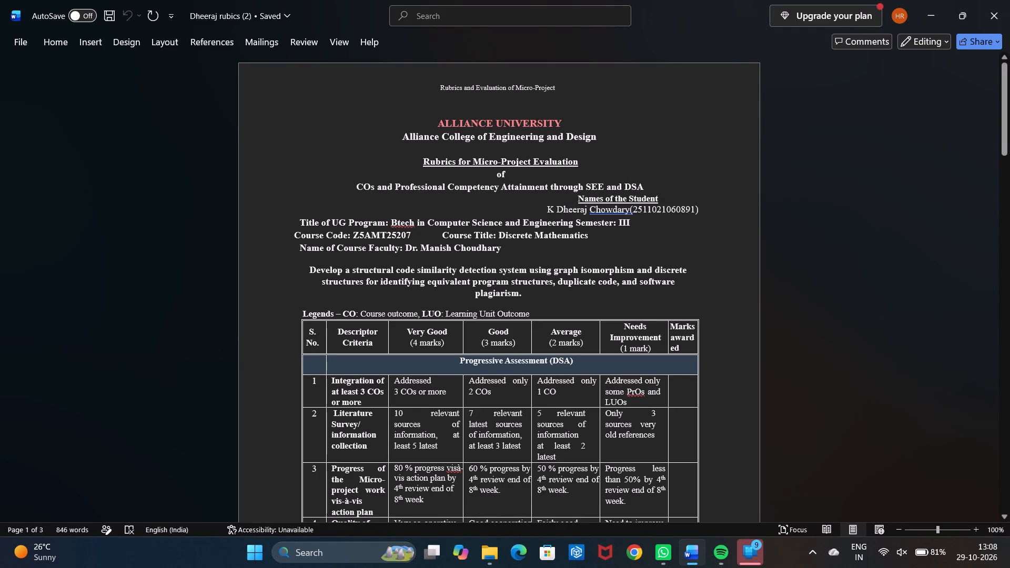
{"action": "left_click", "coordinate": [548, 209]}
{"action": "left_click_drag", "start_coordinate": [548, 209], "coordinate": [676, 206]}
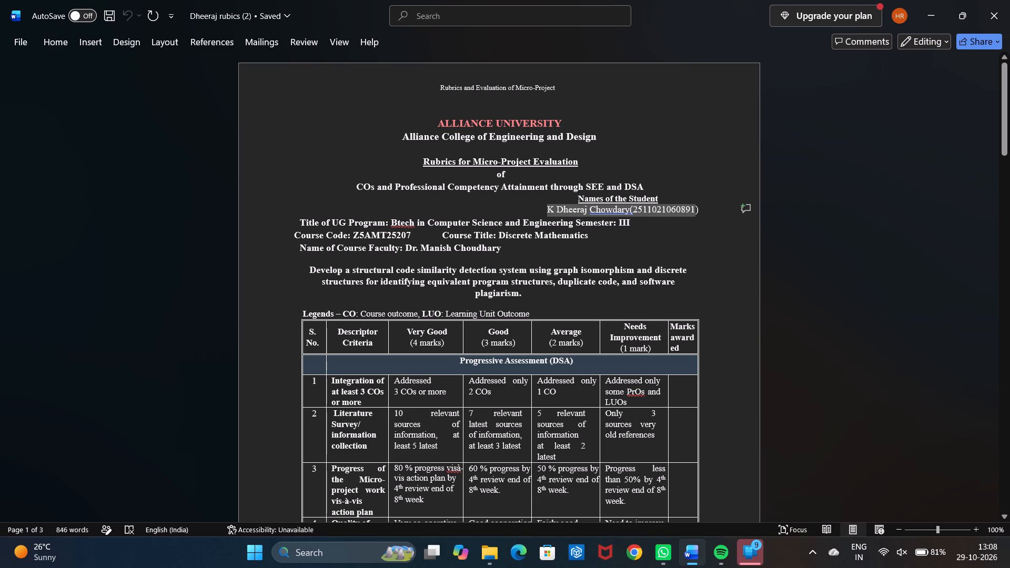
{"action": "left_click_drag", "start_coordinate": [676, 206], "coordinate": [701, 208]}
{"action": "key", "text": "ctrl+v"}
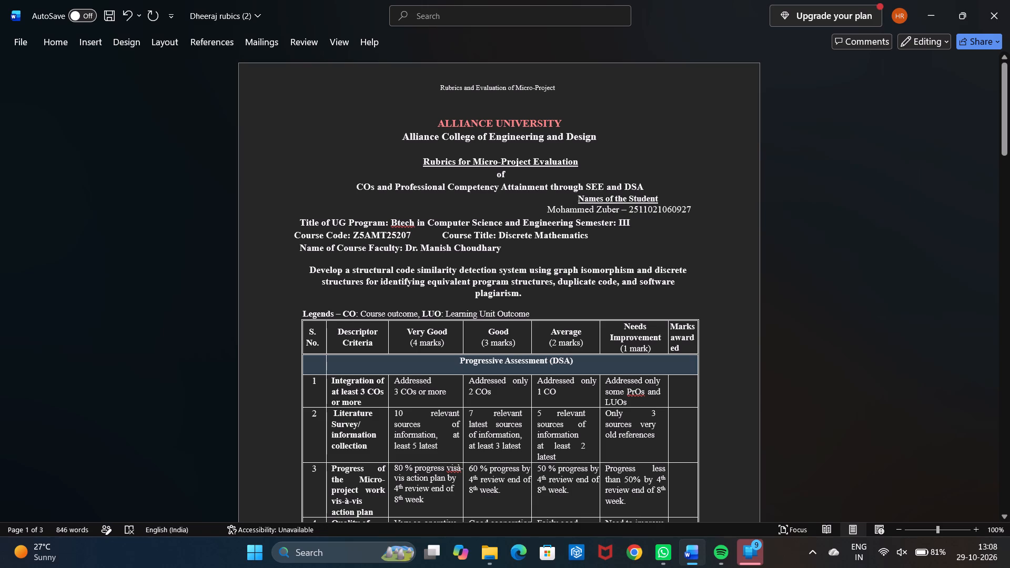
Look through the whole rubric document, from the first page to the end and back to the title.
{"action": "scroll", "coordinate": [871, 355], "scroll_direction": "down", "scroll_amount": 12}
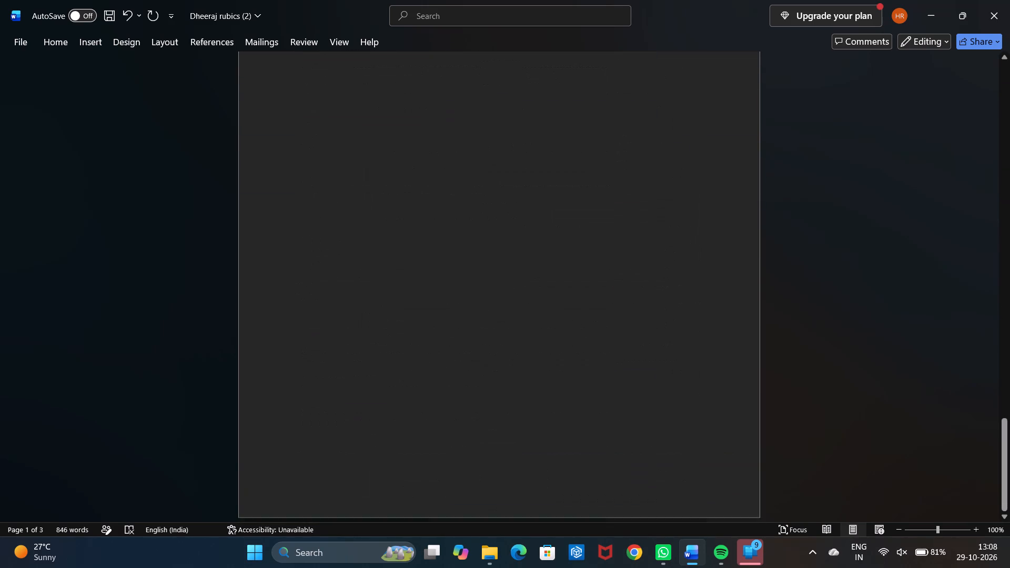
{"action": "scroll", "coordinate": [871, 355], "scroll_direction": "up", "scroll_amount": 6}
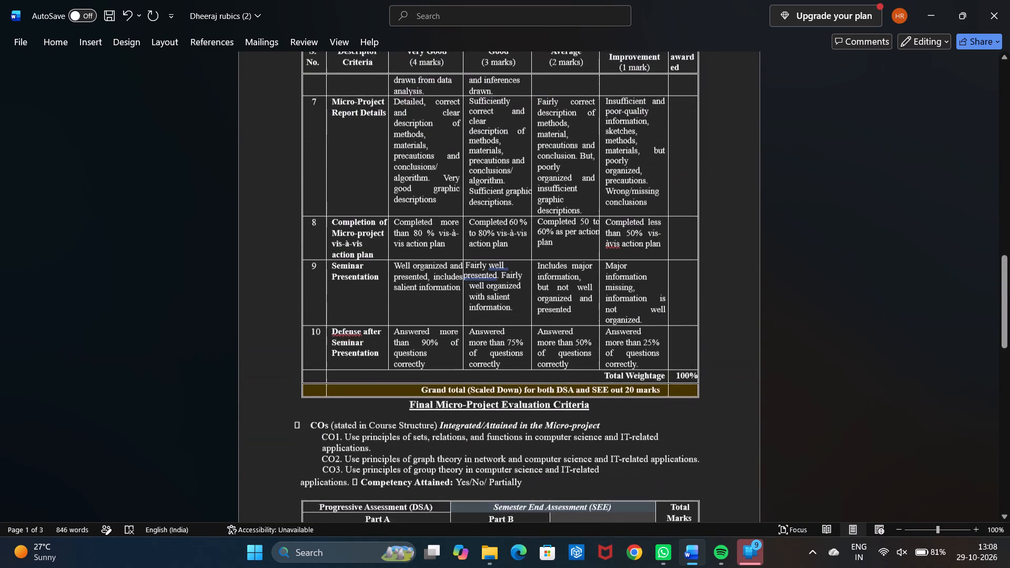
{"action": "scroll", "coordinate": [871, 355], "scroll_direction": "up", "scroll_amount": 3}
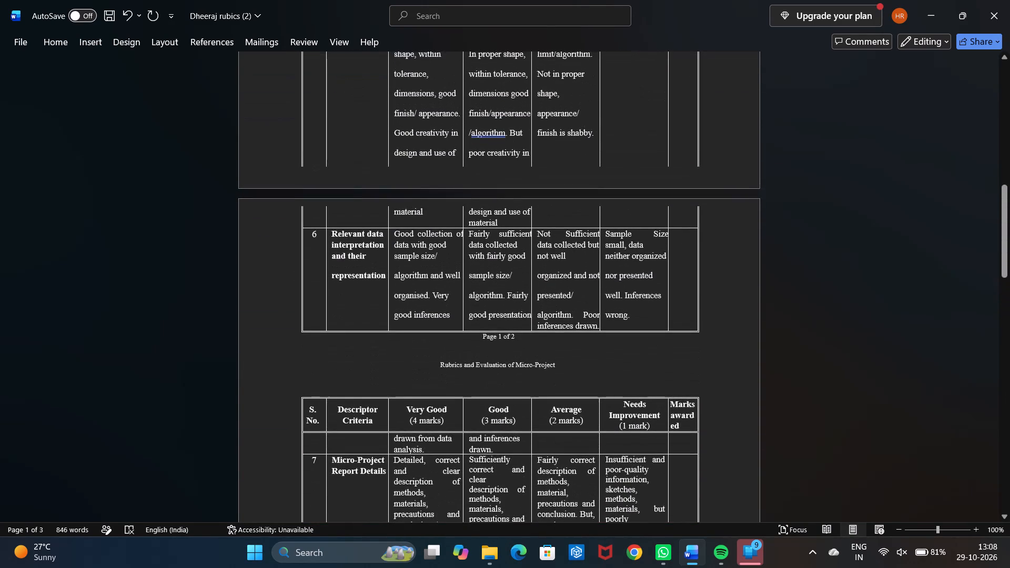
{"action": "scroll", "coordinate": [871, 355], "scroll_direction": "up", "scroll_amount": 4}
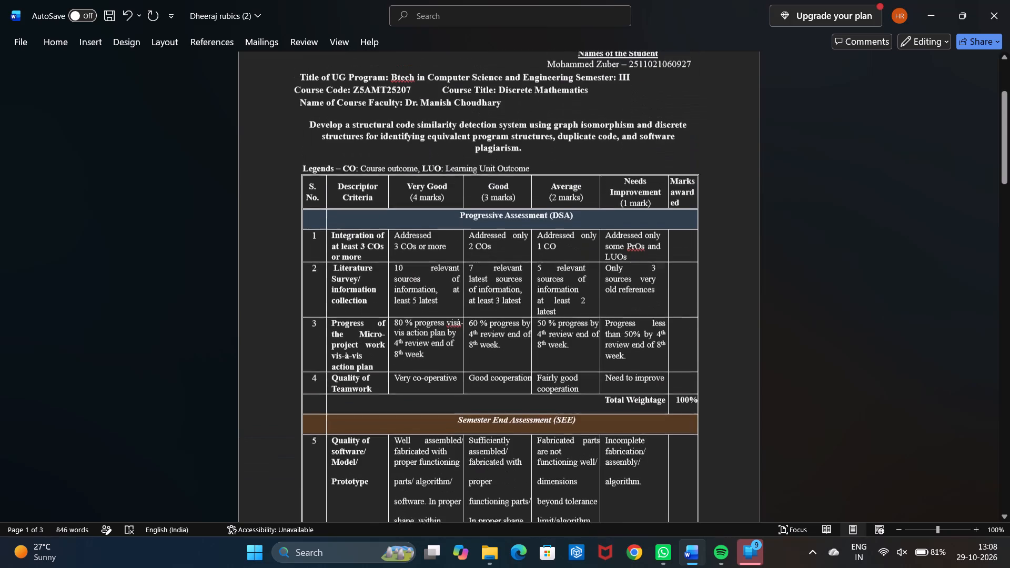
{"action": "scroll", "coordinate": [871, 355], "scroll_direction": "up", "scroll_amount": 1}
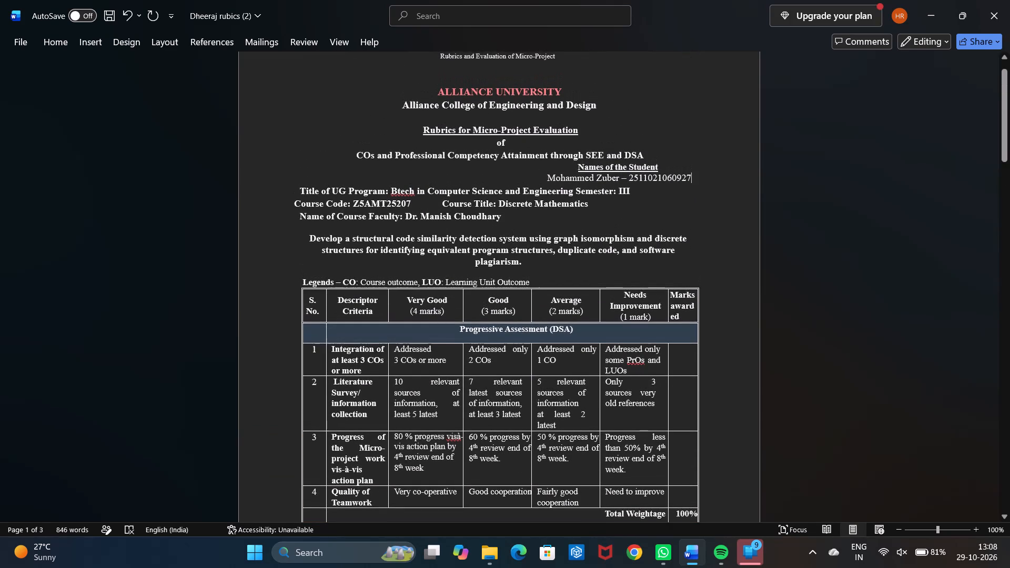
{"action": "scroll", "coordinate": [871, 355], "scroll_direction": "up", "scroll_amount": 1}
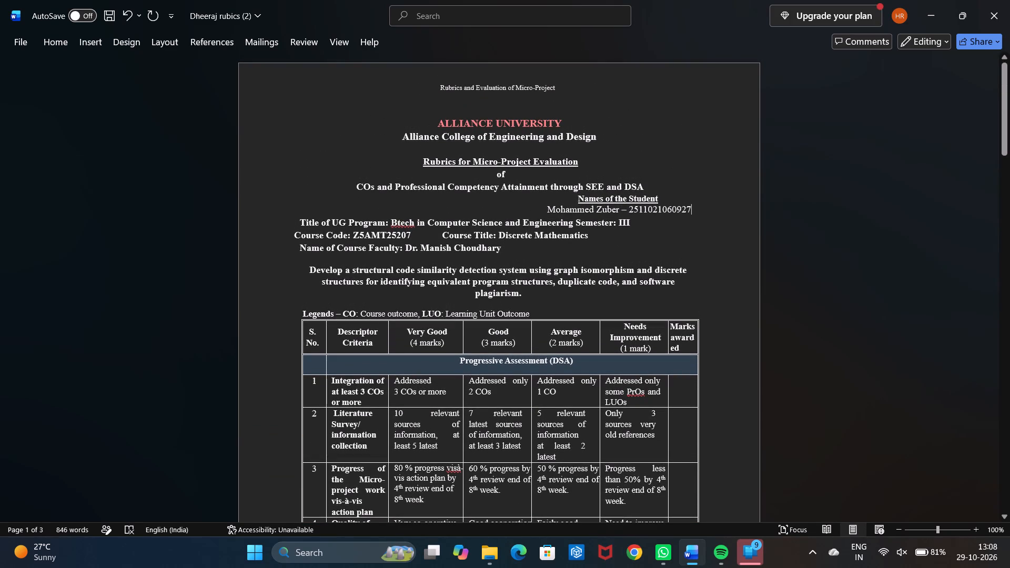
Delete the "Rubrics and Evaluation of Micro-Project" line and the blank space below it above the ALLIANCE UNIVERSITY heading on page 1.
{"action": "left_click", "coordinate": [497, 103]}
{"action": "left_click", "coordinate": [580, 82]}
{"action": "left_click", "coordinate": [554, 92]}
{"action": "left_click_drag", "start_coordinate": [554, 92], "coordinate": [381, 85]}
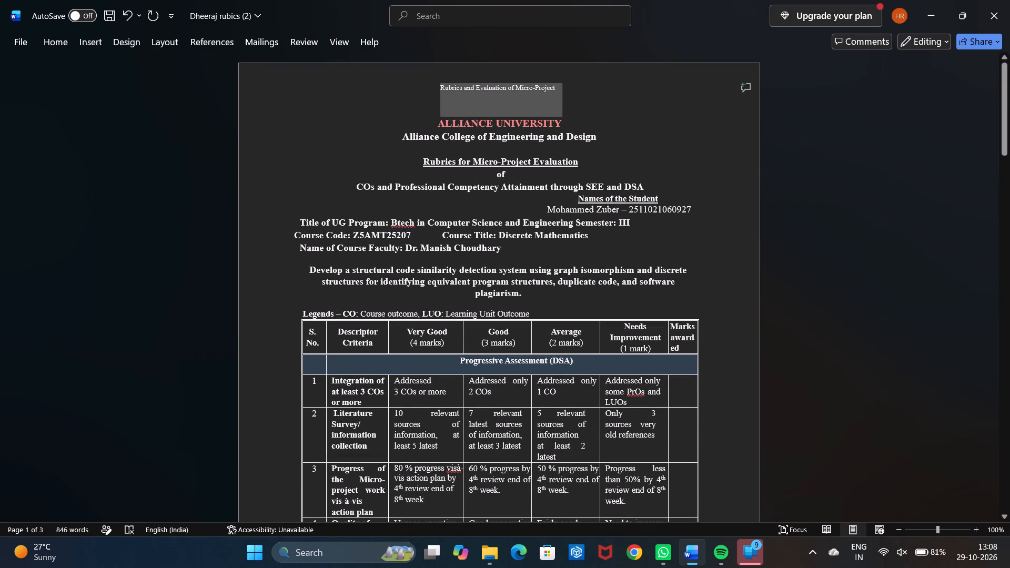
{"action": "left_click_drag", "start_coordinate": [381, 85], "coordinate": [377, 75]}
{"action": "key", "text": "BackSpace"}
{"action": "key", "text": "BackSpace"}
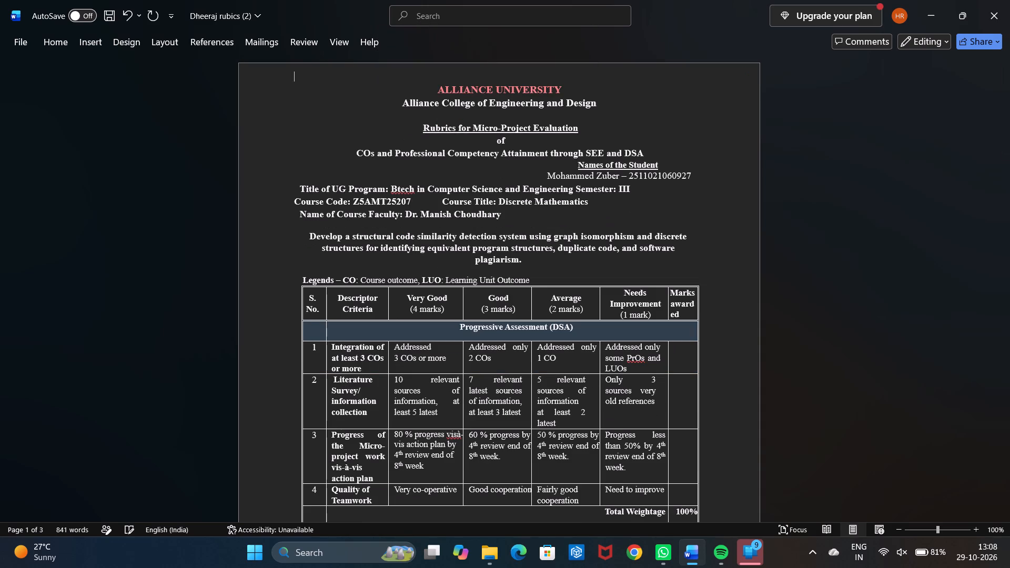
{"action": "key", "text": "BackSpace"}
{"action": "key", "text": "BackSpace"}
{"action": "key", "text": "BackSpace"}
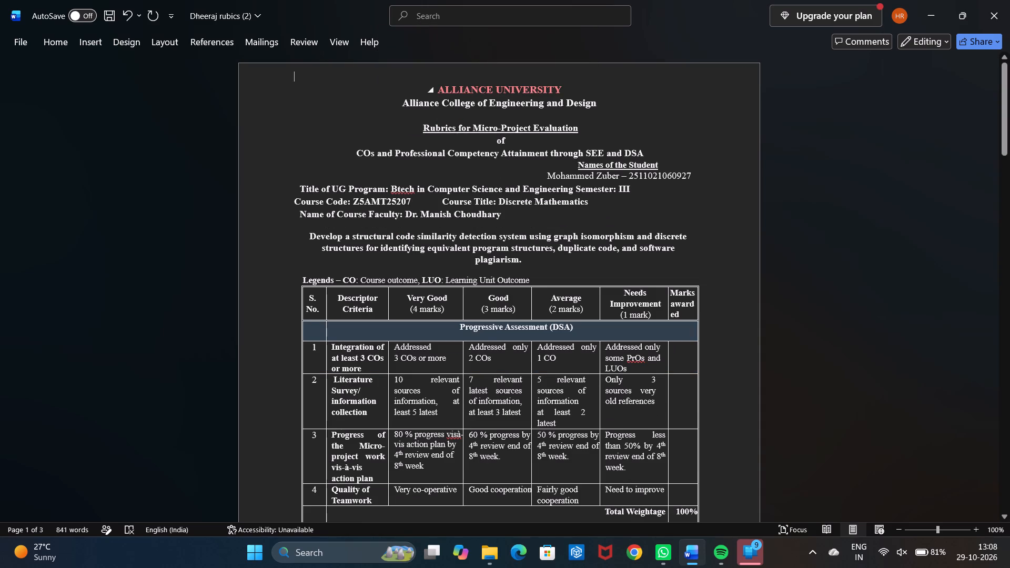
Delete the repeated "Rubrics and Evaluation of Micro-Project" line between "Page 1 of 2" and the continued criteria table on page 2.
{"action": "scroll", "coordinate": [591, 173], "scroll_direction": "down", "scroll_amount": 20}
{"action": "scroll", "coordinate": [591, 173], "scroll_direction": "down", "scroll_amount": 20}
{"action": "scroll", "coordinate": [591, 173], "scroll_direction": "down", "scroll_amount": 20}
{"action": "scroll", "coordinate": [591, 173], "scroll_direction": "up", "scroll_amount": 15}
{"action": "scroll", "coordinate": [591, 173], "scroll_direction": "up", "scroll_amount": 7}
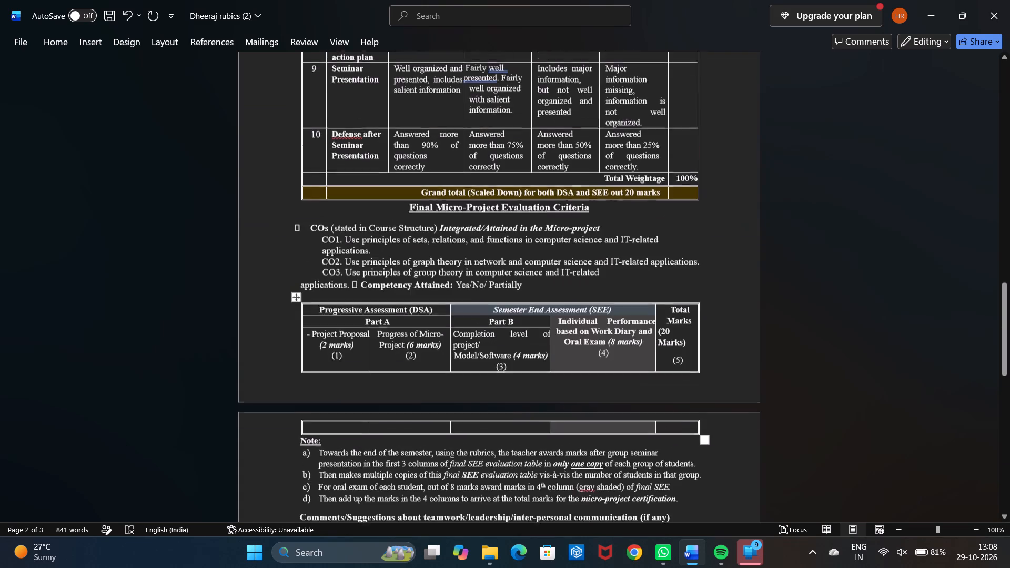
{"action": "scroll", "coordinate": [591, 173], "scroll_direction": "up", "scroll_amount": 16}
{"action": "scroll", "coordinate": [591, 173], "scroll_direction": "up", "scroll_amount": 17}
{"action": "scroll", "coordinate": [591, 173], "scroll_direction": "up", "scroll_amount": 11}
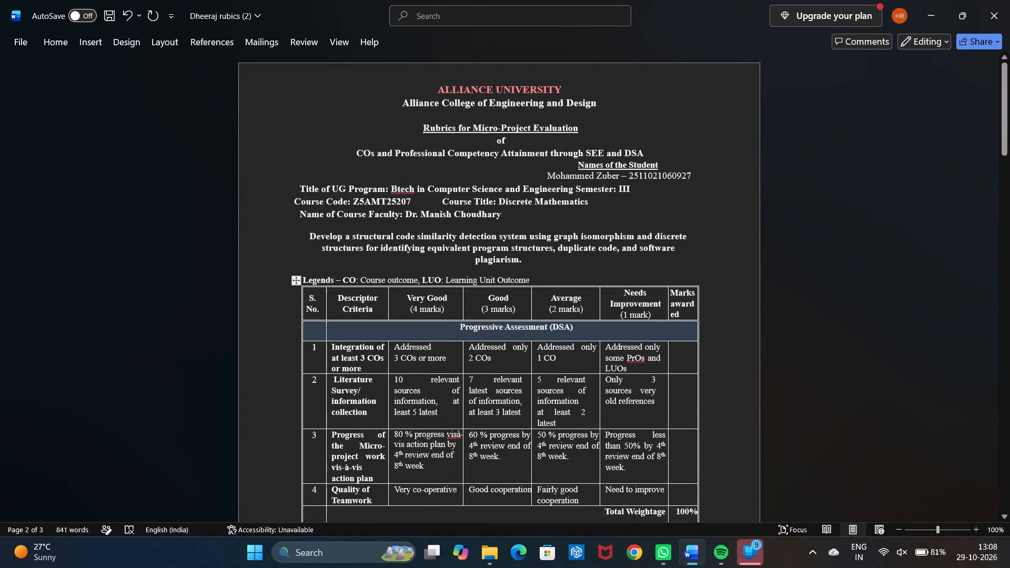
{"action": "scroll", "coordinate": [591, 173], "scroll_direction": "up", "scroll_amount": 11}
{"action": "scroll", "coordinate": [591, 173], "scroll_direction": "down", "scroll_amount": 20}
{"action": "scroll", "coordinate": [591, 173], "scroll_direction": "down", "scroll_amount": 20}
{"action": "scroll", "coordinate": [591, 173], "scroll_direction": "down", "scroll_amount": 13}
{"action": "scroll", "coordinate": [591, 173], "scroll_direction": "up", "scroll_amount": 1}
{"action": "scroll", "coordinate": [591, 173], "scroll_direction": "right", "scroll_amount": 1}
{"action": "scroll", "coordinate": [591, 173], "scroll_direction": "up", "scroll_amount": 1}
{"action": "scroll", "coordinate": [591, 173], "scroll_direction": "right", "scroll_amount": 1}
{"action": "scroll", "coordinate": [591, 173], "scroll_direction": "up", "scroll_amount": 1}
{"action": "scroll", "coordinate": [591, 173], "scroll_direction": "right", "scroll_amount": 1}
{"action": "scroll", "coordinate": [591, 173], "scroll_direction": "up", "scroll_amount": 1}
{"action": "scroll", "coordinate": [591, 173], "scroll_direction": "right", "scroll_amount": 1}
{"action": "scroll", "coordinate": [591, 173], "scroll_direction": "up", "scroll_amount": 1}
{"action": "scroll", "coordinate": [591, 173], "scroll_direction": "right", "scroll_amount": 1}
{"action": "scroll", "coordinate": [591, 173], "scroll_direction": "up", "scroll_amount": 1}
{"action": "scroll", "coordinate": [591, 173], "scroll_direction": "right", "scroll_amount": 1}
{"action": "scroll", "coordinate": [591, 173], "scroll_direction": "up", "scroll_amount": 1}
{"action": "scroll", "coordinate": [591, 173], "scroll_direction": "right", "scroll_amount": 1}
{"action": "scroll", "coordinate": [591, 173], "scroll_direction": "up", "scroll_amount": 1}
{"action": "scroll", "coordinate": [591, 173], "scroll_direction": "right", "scroll_amount": 1}
{"action": "scroll", "coordinate": [591, 173], "scroll_direction": "up", "scroll_amount": 1}
{"action": "scroll", "coordinate": [591, 173], "scroll_direction": "right", "scroll_amount": 1}
{"action": "scroll", "coordinate": [591, 173], "scroll_direction": "up", "scroll_amount": 1}
{"action": "scroll", "coordinate": [591, 173], "scroll_direction": "right", "scroll_amount": 1}
{"action": "scroll", "coordinate": [591, 173], "scroll_direction": "up", "scroll_amount": 1}
{"action": "scroll", "coordinate": [591, 173], "scroll_direction": "right", "scroll_amount": 1}
{"action": "scroll", "coordinate": [591, 173], "scroll_direction": "up", "scroll_amount": 2}
{"action": "scroll", "coordinate": [591, 173], "scroll_direction": "right", "scroll_amount": 1}
{"action": "scroll", "coordinate": [591, 173], "scroll_direction": "up", "scroll_amount": 1}
{"action": "scroll", "coordinate": [591, 173], "scroll_direction": "right", "scroll_amount": 1}
{"action": "scroll", "coordinate": [591, 173], "scroll_direction": "up", "scroll_amount": 1}
{"action": "scroll", "coordinate": [591, 173], "scroll_direction": "right", "scroll_amount": 1}
{"action": "scroll", "coordinate": [591, 173], "scroll_direction": "up", "scroll_amount": 1}
{"action": "scroll", "coordinate": [591, 173], "scroll_direction": "right", "scroll_amount": 1}
{"action": "scroll", "coordinate": [591, 173], "scroll_direction": "up", "scroll_amount": 1}
{"action": "scroll", "coordinate": [591, 173], "scroll_direction": "right", "scroll_amount": 1}
{"action": "scroll", "coordinate": [591, 173], "scroll_direction": "up", "scroll_amount": 1}
{"action": "scroll", "coordinate": [591, 173], "scroll_direction": "right", "scroll_amount": 1}
{"action": "scroll", "coordinate": [591, 173], "scroll_direction": "up", "scroll_amount": 2}
{"action": "scroll", "coordinate": [591, 173], "scroll_direction": "right", "scroll_amount": 1}
{"action": "scroll", "coordinate": [591, 173], "scroll_direction": "up", "scroll_amount": 1}
{"action": "scroll", "coordinate": [591, 173], "scroll_direction": "right", "scroll_amount": 1}
{"action": "scroll", "coordinate": [591, 173], "scroll_direction": "up", "scroll_amount": 2}
{"action": "scroll", "coordinate": [591, 173], "scroll_direction": "right", "scroll_amount": 1}
{"action": "scroll", "coordinate": [591, 173], "scroll_direction": "up", "scroll_amount": 1}
{"action": "scroll", "coordinate": [591, 173], "scroll_direction": "right", "scroll_amount": 1}
{"action": "scroll", "coordinate": [591, 173], "scroll_direction": "up", "scroll_amount": 2}
{"action": "scroll", "coordinate": [591, 173], "scroll_direction": "right", "scroll_amount": 1}
{"action": "scroll", "coordinate": [591, 173], "scroll_direction": "up", "scroll_amount": 1}
{"action": "scroll", "coordinate": [591, 173], "scroll_direction": "right", "scroll_amount": 1}
{"action": "scroll", "coordinate": [591, 173], "scroll_direction": "up", "scroll_amount": 1}
{"action": "scroll", "coordinate": [591, 173], "scroll_direction": "right", "scroll_amount": 1}
{"action": "scroll", "coordinate": [591, 173], "scroll_direction": "up", "scroll_amount": 1}
{"action": "scroll", "coordinate": [591, 173], "scroll_direction": "right", "scroll_amount": 1}
{"action": "scroll", "coordinate": [591, 173], "scroll_direction": "up", "scroll_amount": 1}
{"action": "scroll", "coordinate": [591, 173], "scroll_direction": "right", "scroll_amount": 1}
{"action": "scroll", "coordinate": [591, 173], "scroll_direction": "up", "scroll_amount": 1}
{"action": "scroll", "coordinate": [591, 173], "scroll_direction": "right", "scroll_amount": 1}
{"action": "scroll", "coordinate": [591, 173], "scroll_direction": "up", "scroll_amount": 1}
{"action": "scroll", "coordinate": [591, 173], "scroll_direction": "right", "scroll_amount": 1}
{"action": "scroll", "coordinate": [591, 173], "scroll_direction": "up", "scroll_amount": 1}
{"action": "scroll", "coordinate": [591, 173], "scroll_direction": "right", "scroll_amount": 1}
{"action": "scroll", "coordinate": [591, 173], "scroll_direction": "up", "scroll_amount": 1}
{"action": "scroll", "coordinate": [591, 173], "scroll_direction": "right", "scroll_amount": 1}
{"action": "scroll", "coordinate": [591, 173], "scroll_direction": "up", "scroll_amount": 1}
{"action": "scroll", "coordinate": [591, 173], "scroll_direction": "right", "scroll_amount": 1}
{"action": "scroll", "coordinate": [591, 173], "scroll_direction": "up", "scroll_amount": 1}
{"action": "scroll", "coordinate": [591, 173], "scroll_direction": "right", "scroll_amount": 1}
{"action": "scroll", "coordinate": [591, 173], "scroll_direction": "up", "scroll_amount": 1}
{"action": "scroll", "coordinate": [591, 173], "scroll_direction": "right", "scroll_amount": 1}
{"action": "scroll", "coordinate": [591, 173], "scroll_direction": "up", "scroll_amount": 1}
{"action": "scroll", "coordinate": [591, 173], "scroll_direction": "right", "scroll_amount": 1}
{"action": "scroll", "coordinate": [591, 173], "scroll_direction": "up", "scroll_amount": 1}
{"action": "scroll", "coordinate": [591, 173], "scroll_direction": "right", "scroll_amount": 1}
{"action": "scroll", "coordinate": [591, 173], "scroll_direction": "up", "scroll_amount": 1}
{"action": "scroll", "coordinate": [591, 173], "scroll_direction": "right", "scroll_amount": 1}
{"action": "scroll", "coordinate": [591, 173], "scroll_direction": "up", "scroll_amount": 1}
{"action": "scroll", "coordinate": [591, 173], "scroll_direction": "right", "scroll_amount": 1}
{"action": "scroll", "coordinate": [591, 173], "scroll_direction": "up", "scroll_amount": 1}
{"action": "scroll", "coordinate": [591, 173], "scroll_direction": "right", "scroll_amount": 1}
{"action": "scroll", "coordinate": [591, 173], "scroll_direction": "up", "scroll_amount": 1}
{"action": "scroll", "coordinate": [591, 173], "scroll_direction": "right", "scroll_amount": 1}
{"action": "scroll", "coordinate": [591, 173], "scroll_direction": "up", "scroll_amount": 1}
{"action": "scroll", "coordinate": [591, 173], "scroll_direction": "right", "scroll_amount": 1}
{"action": "scroll", "coordinate": [591, 173], "scroll_direction": "up", "scroll_amount": 1}
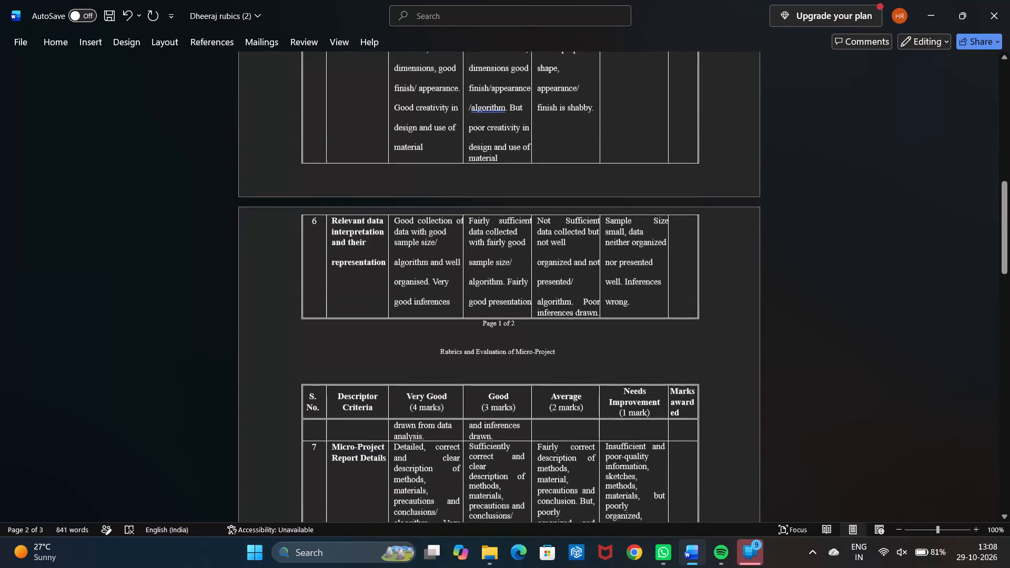
{"action": "scroll", "coordinate": [591, 173], "scroll_direction": "up", "scroll_amount": 1}
{"action": "scroll", "coordinate": [591, 173], "scroll_direction": "right", "scroll_amount": 1}
{"action": "scroll", "coordinate": [591, 173], "scroll_direction": "up", "scroll_amount": 1}
{"action": "scroll", "coordinate": [591, 173], "scroll_direction": "right", "scroll_amount": 1}
{"action": "scroll", "coordinate": [591, 173], "scroll_direction": "up", "scroll_amount": 1}
{"action": "scroll", "coordinate": [591, 173], "scroll_direction": "right", "scroll_amount": 1}
{"action": "scroll", "coordinate": [591, 173], "scroll_direction": "up", "scroll_amount": 1}
{"action": "scroll", "coordinate": [591, 173], "scroll_direction": "right", "scroll_amount": 1}
{"action": "scroll", "coordinate": [591, 173], "scroll_direction": "up", "scroll_amount": 1}
{"action": "scroll", "coordinate": [591, 173], "scroll_direction": "right", "scroll_amount": 1}
{"action": "scroll", "coordinate": [591, 173], "scroll_direction": "up", "scroll_amount": 1}
{"action": "scroll", "coordinate": [591, 173], "scroll_direction": "right", "scroll_amount": 1}
{"action": "scroll", "coordinate": [591, 173], "scroll_direction": "up", "scroll_amount": 1}
{"action": "scroll", "coordinate": [591, 173], "scroll_direction": "right", "scroll_amount": 1}
{"action": "scroll", "coordinate": [591, 173], "scroll_direction": "up", "scroll_amount": 1}
{"action": "scroll", "coordinate": [591, 173], "scroll_direction": "right", "scroll_amount": 1}
{"action": "scroll", "coordinate": [591, 173], "scroll_direction": "up", "scroll_amount": 1}
{"action": "scroll", "coordinate": [591, 173], "scroll_direction": "right", "scroll_amount": 1}
{"action": "scroll", "coordinate": [591, 173], "scroll_direction": "up", "scroll_amount": 1}
{"action": "scroll", "coordinate": [591, 173], "scroll_direction": "right", "scroll_amount": 1}
{"action": "scroll", "coordinate": [591, 173], "scroll_direction": "up", "scroll_amount": 1}
{"action": "scroll", "coordinate": [591, 173], "scroll_direction": "right", "scroll_amount": 1}
{"action": "scroll", "coordinate": [591, 173], "scroll_direction": "up", "scroll_amount": 1}
{"action": "scroll", "coordinate": [591, 173], "scroll_direction": "right", "scroll_amount": 1}
{"action": "scroll", "coordinate": [591, 173], "scroll_direction": "up", "scroll_amount": 1}
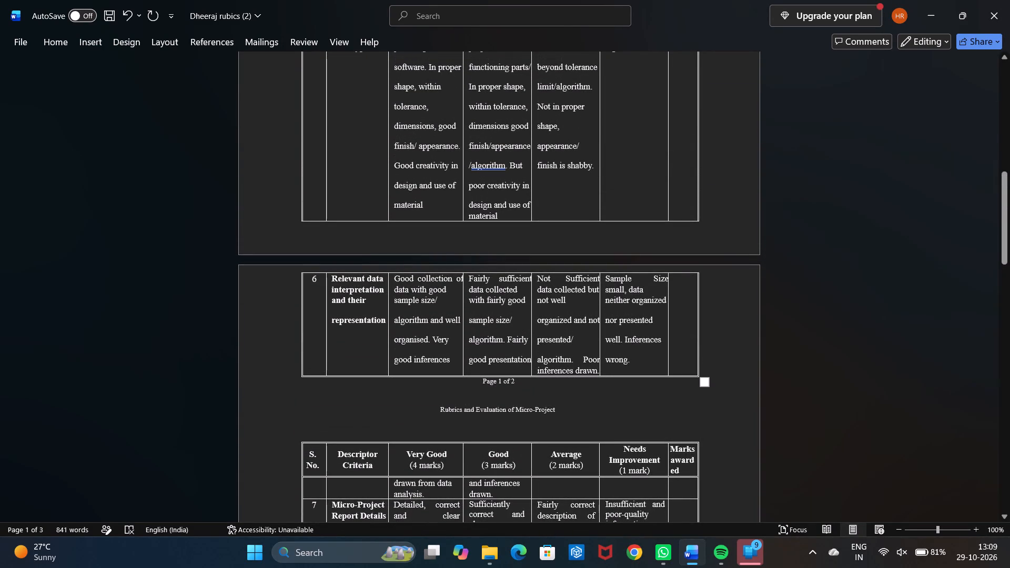
{"action": "left_click", "coordinate": [561, 412]}
{"action": "left_click_drag", "start_coordinate": [561, 412], "coordinate": [402, 413]}
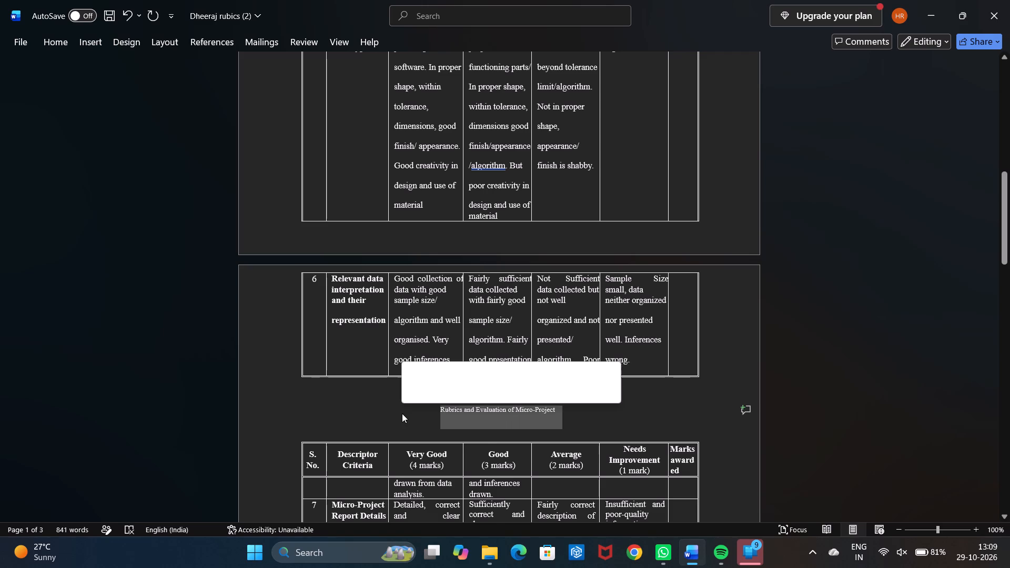
{"action": "key", "text": "BackSpace"}
{"action": "key", "text": "BackSpace"}
{"action": "key", "text": "BackSpace"}
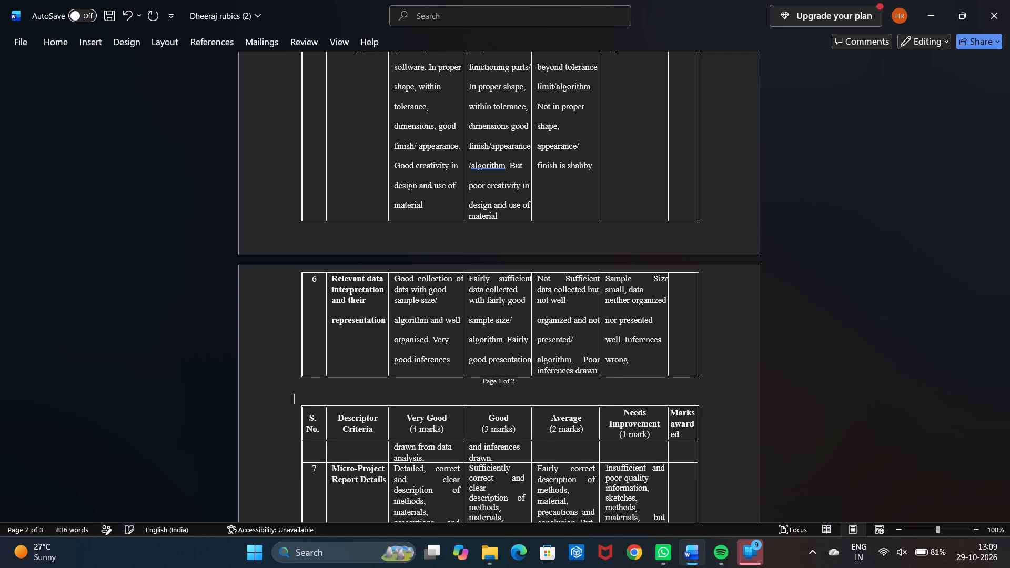
Check the layout of the tables, notes and signature section across all pages of the rubric.
{"action": "scroll", "coordinate": [402, 413], "scroll_direction": "up", "scroll_amount": 15}
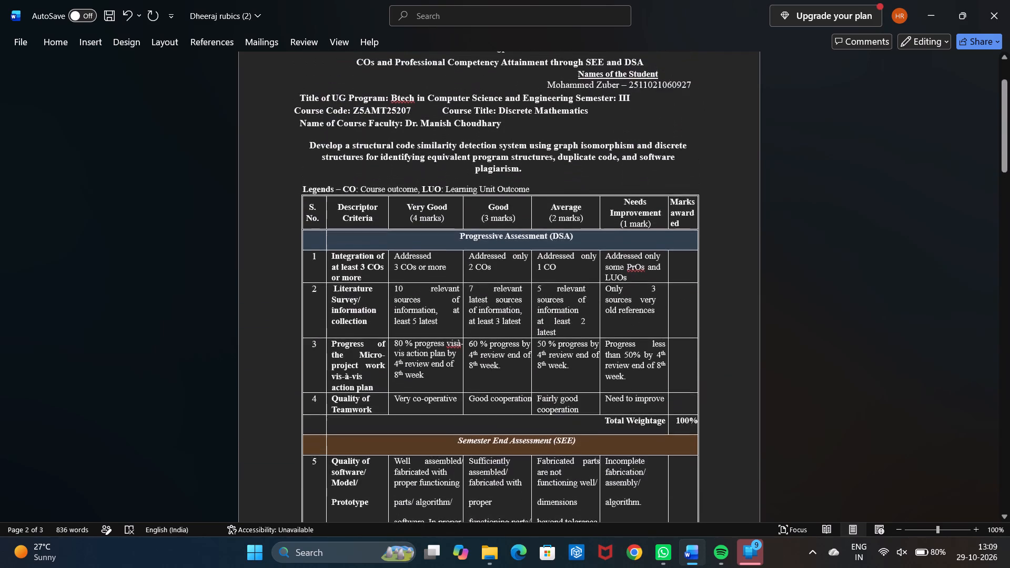
{"action": "scroll", "coordinate": [402, 413], "scroll_direction": "up", "scroll_amount": 3}
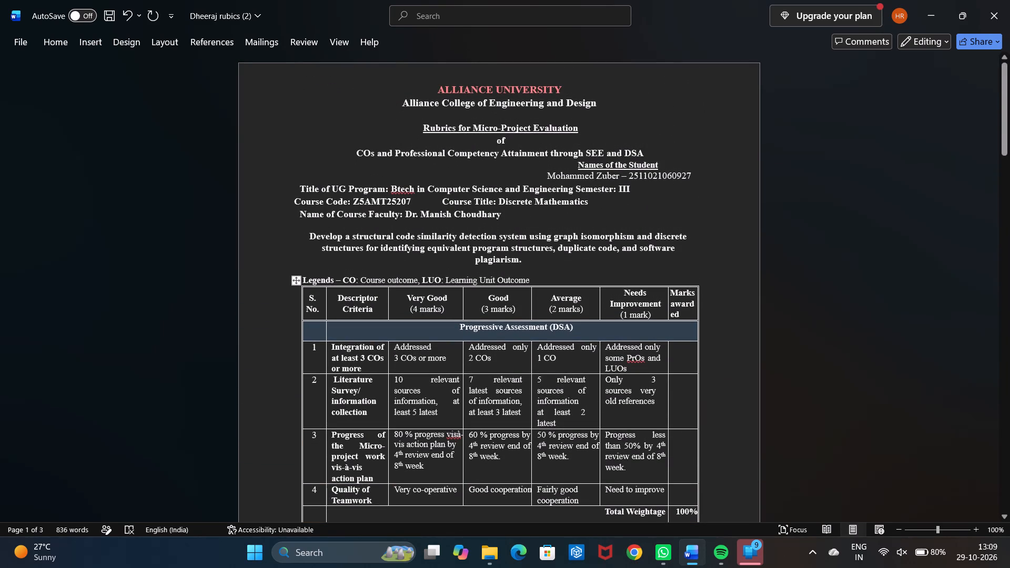
{"action": "scroll", "coordinate": [623, 379], "scroll_direction": "down", "scroll_amount": 4}
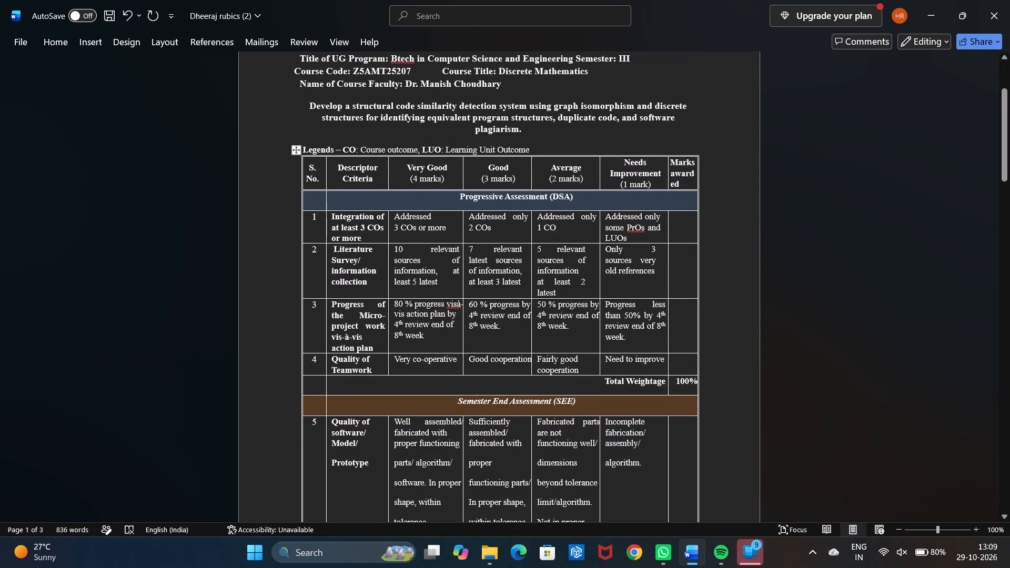
{"action": "scroll", "coordinate": [623, 379], "scroll_direction": "down", "scroll_amount": 13}
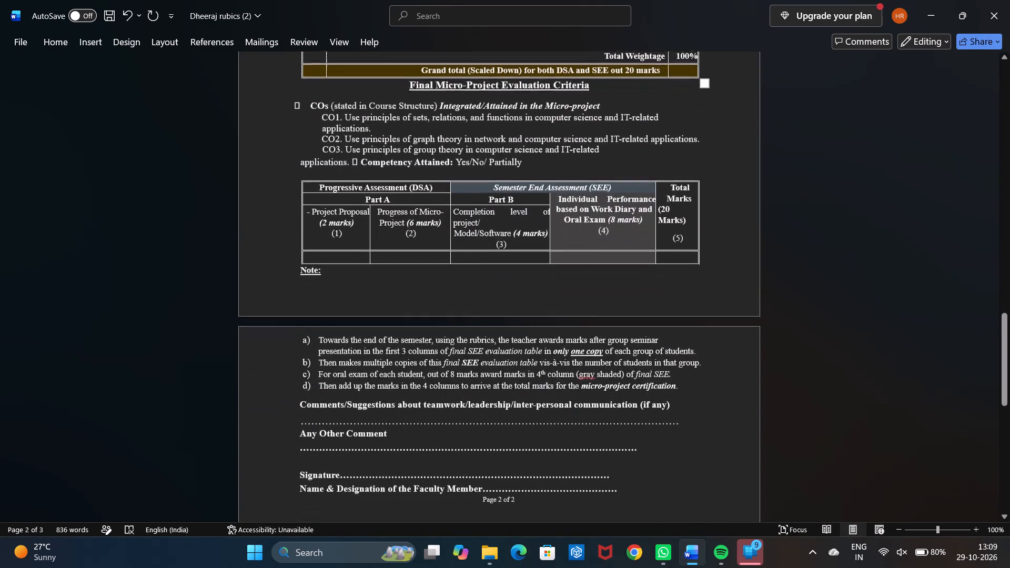
{"action": "scroll", "coordinate": [623, 379], "scroll_direction": "down", "scroll_amount": 1}
{"action": "scroll", "coordinate": [623, 379], "scroll_direction": "up", "scroll_amount": 1}
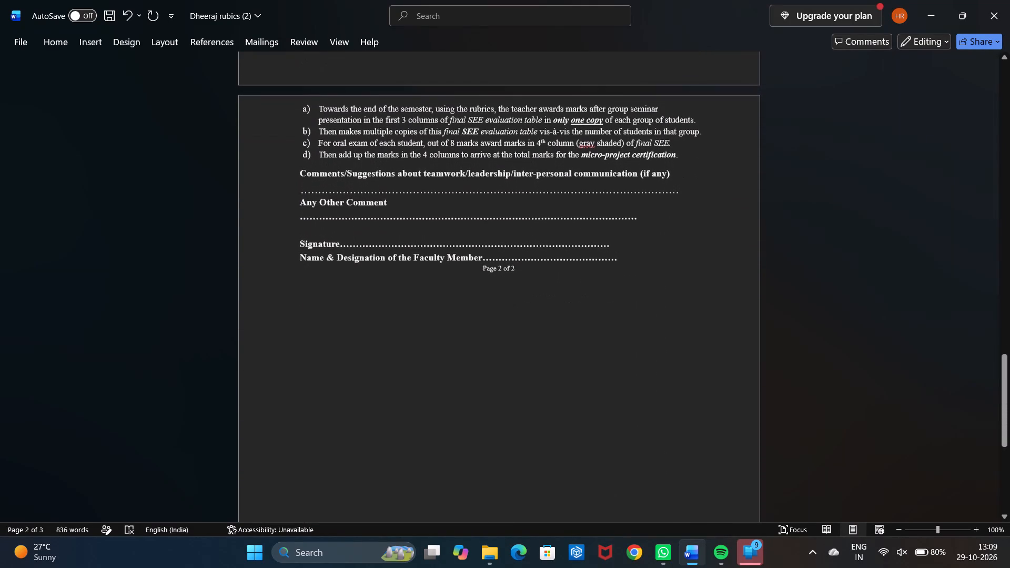
{"action": "scroll", "coordinate": [623, 379], "scroll_direction": "up", "scroll_amount": 3}
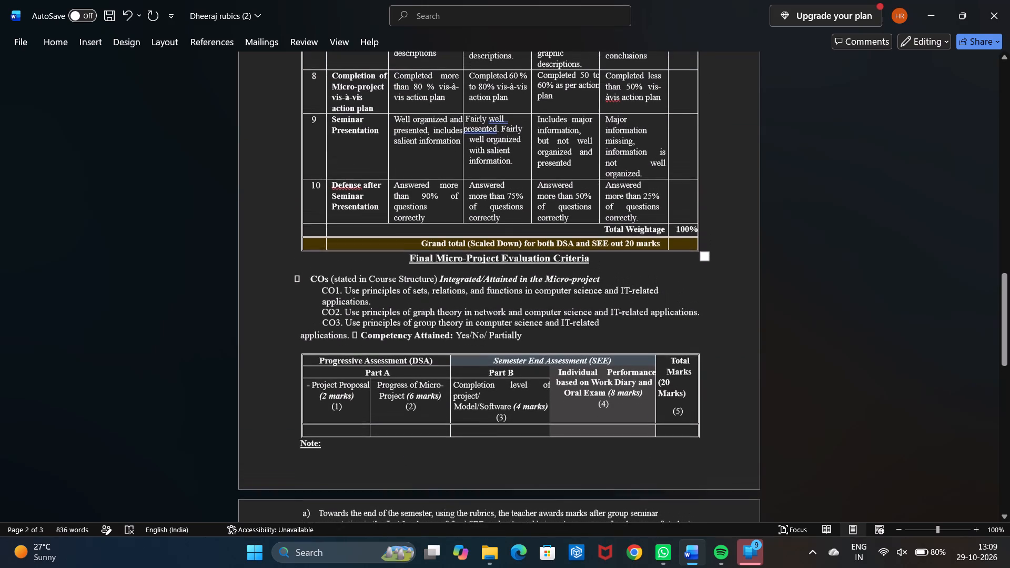
{"action": "scroll", "coordinate": [623, 379], "scroll_direction": "up", "scroll_amount": 1}
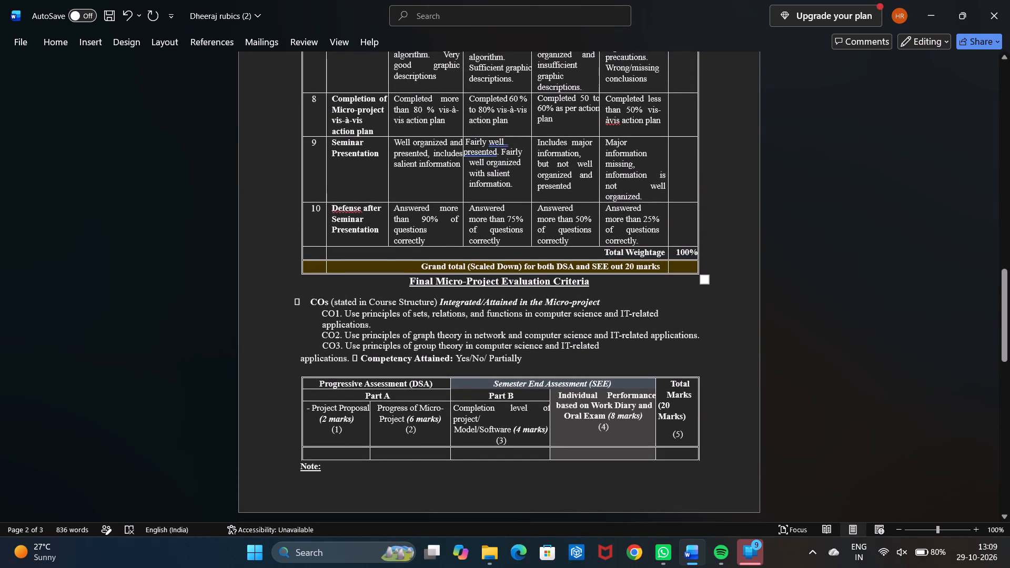
{"action": "scroll", "coordinate": [623, 379], "scroll_direction": "up", "scroll_amount": 5}
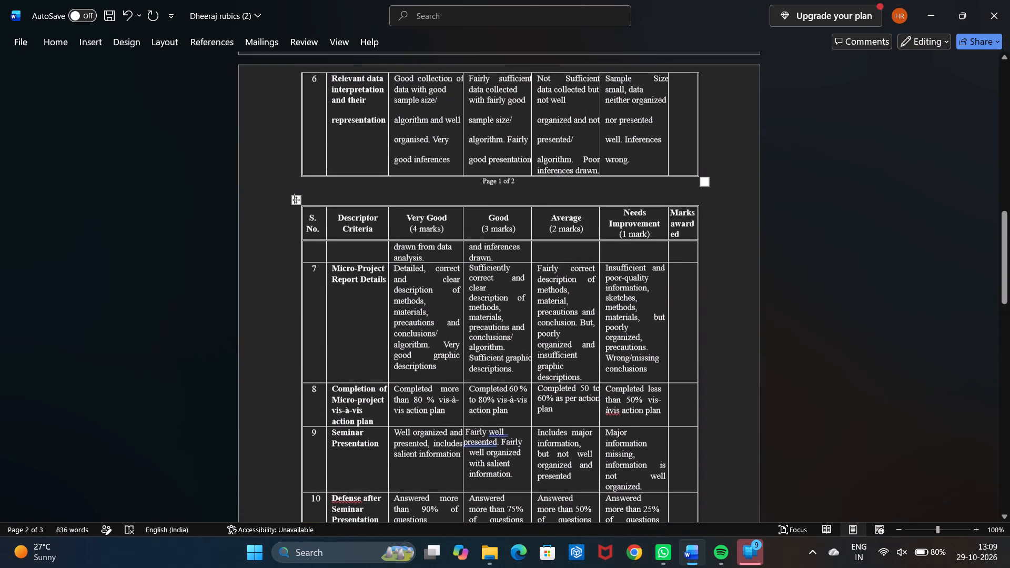
Review the edited rubric again, from the title and student details through the criteria tables to the notes and signature section.
{"action": "scroll", "coordinate": [623, 379], "scroll_direction": "up", "scroll_amount": 4}
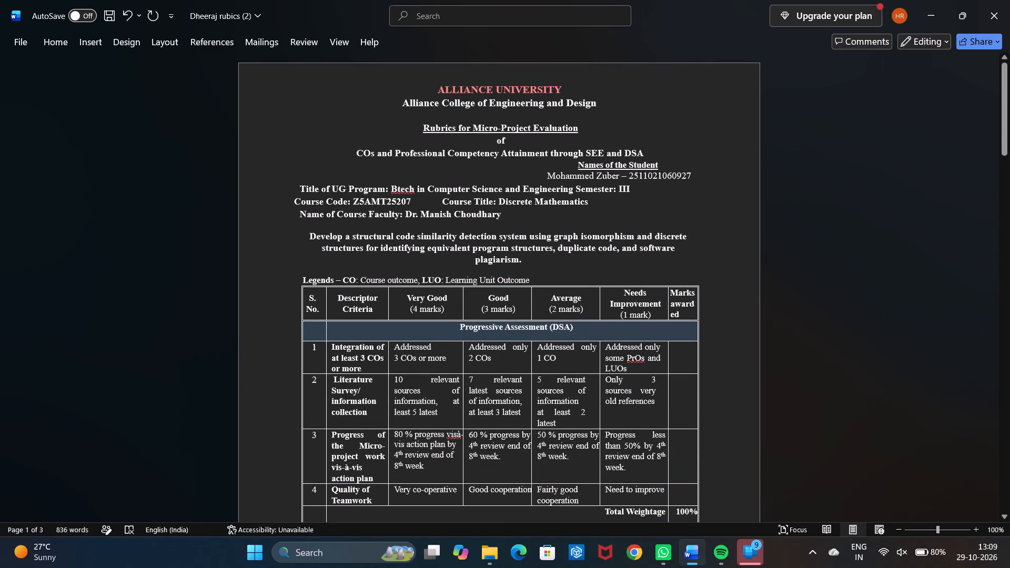
{"action": "scroll", "coordinate": [527, 340], "scroll_direction": "down", "scroll_amount": 3}
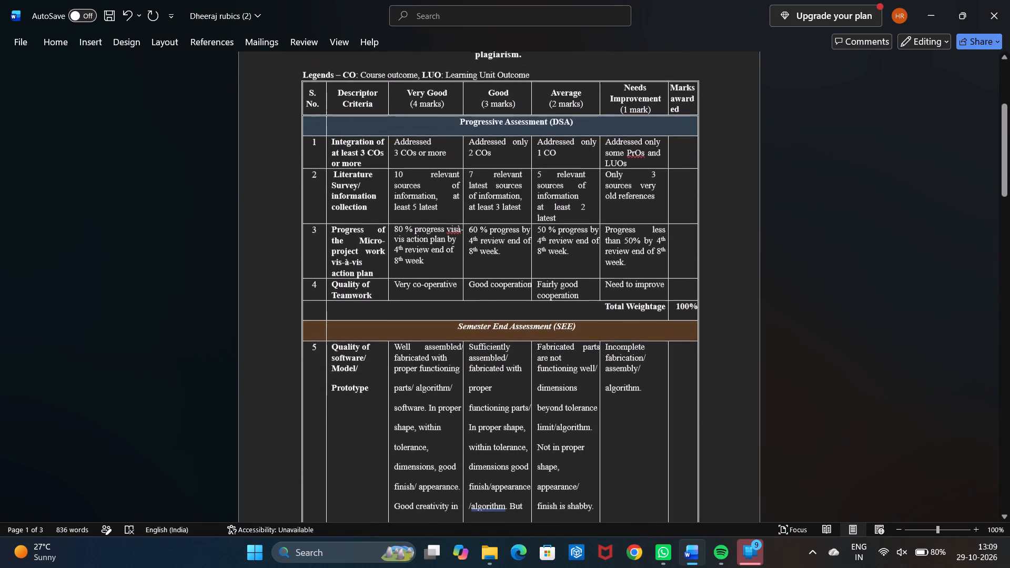
{"action": "scroll", "coordinate": [527, 340], "scroll_direction": "down", "scroll_amount": 7}
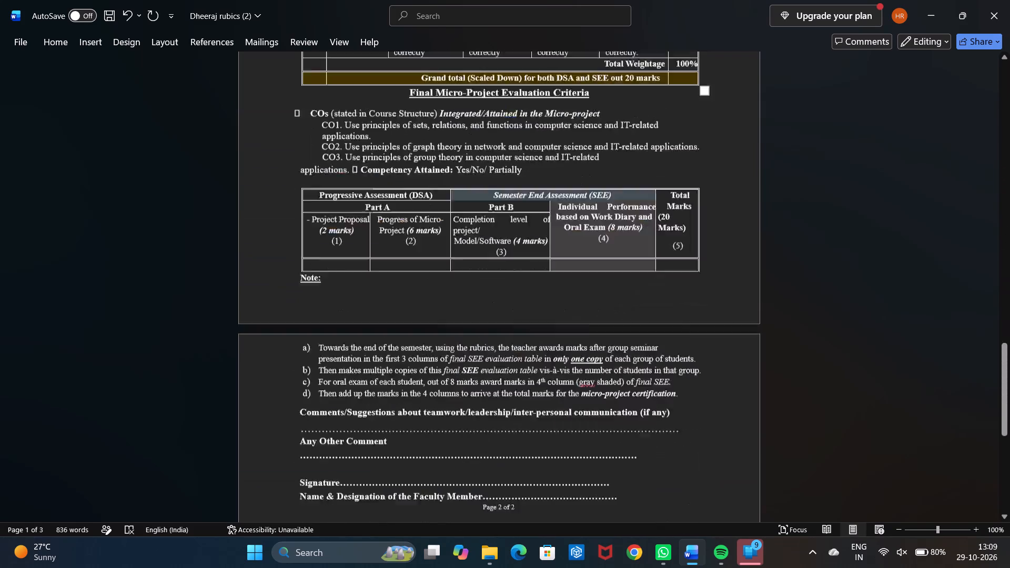
{"action": "scroll", "coordinate": [527, 340], "scroll_direction": "up", "scroll_amount": 5}
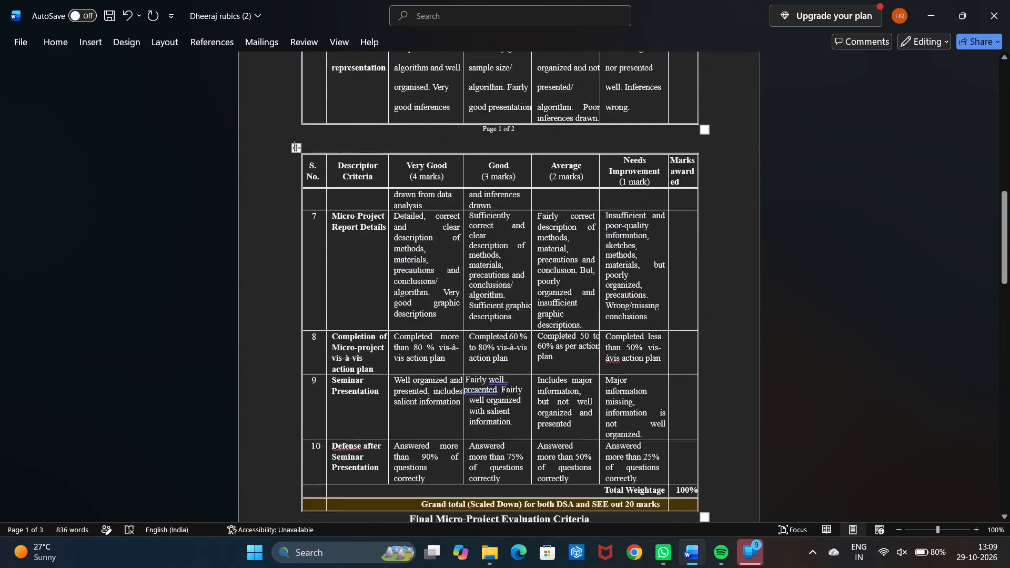
{"action": "scroll", "coordinate": [527, 340], "scroll_direction": "up", "scroll_amount": 6}
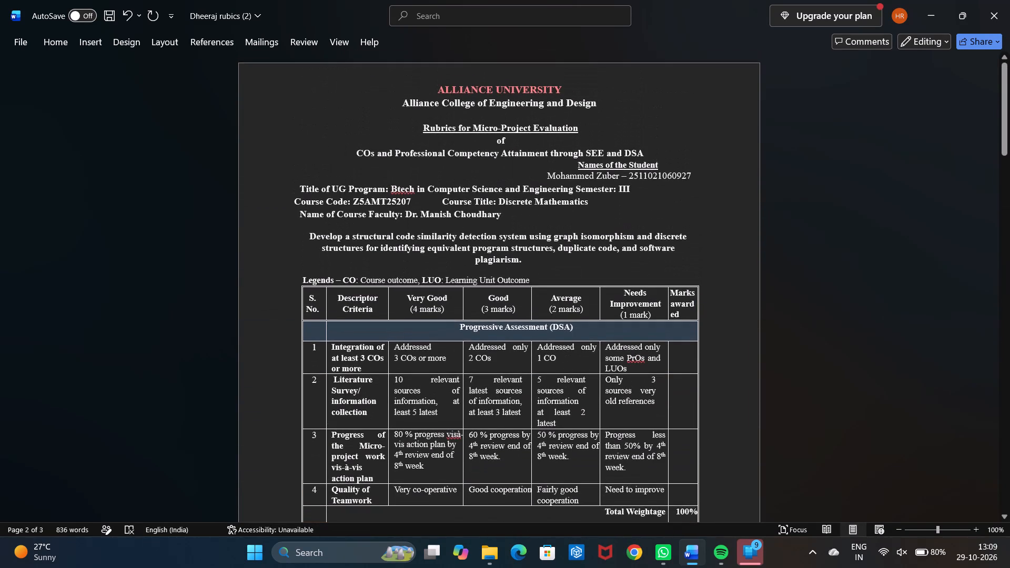
{"action": "scroll", "coordinate": [527, 340], "scroll_direction": "down", "scroll_amount": 1}
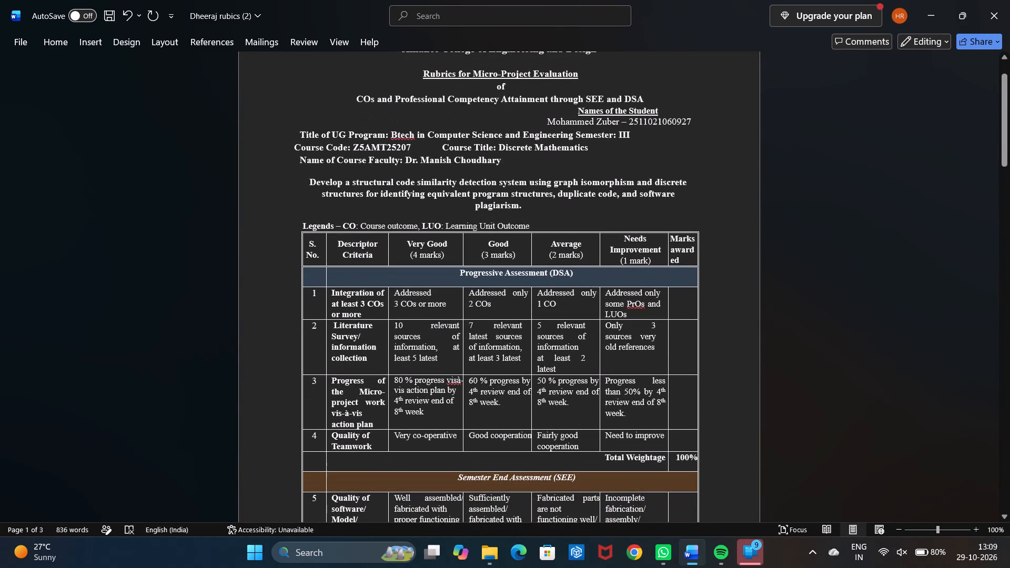
{"action": "scroll", "coordinate": [527, 340], "scroll_direction": "down", "scroll_amount": 1}
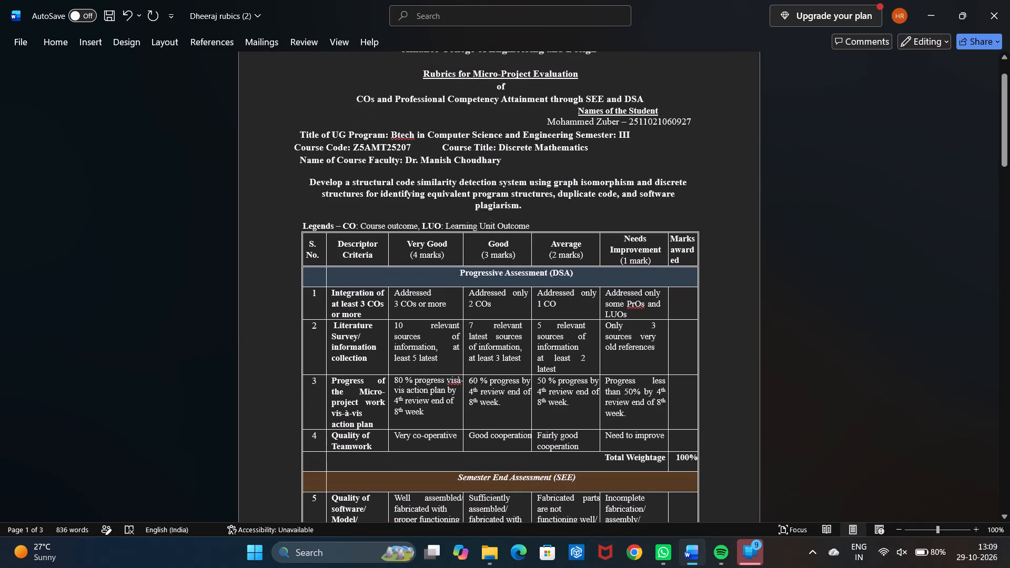
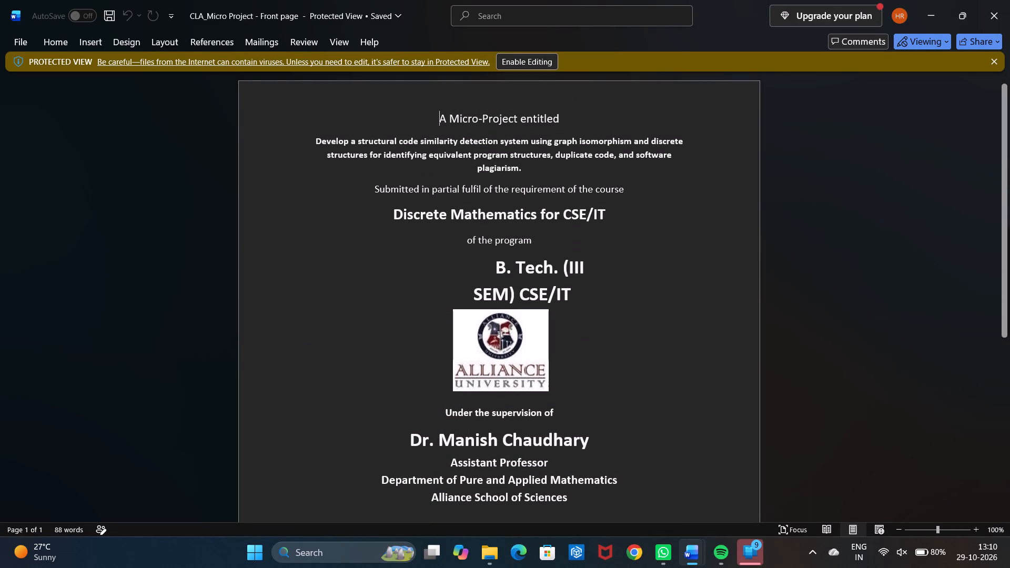
Enable editing of the protected micro-project front page document.
{"action": "left_click", "coordinate": [526, 57]}
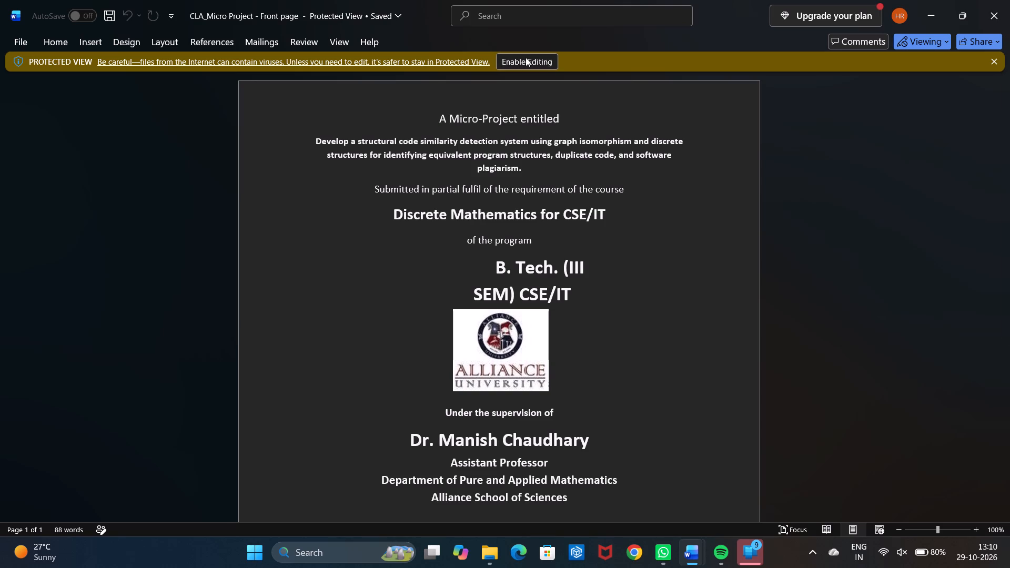
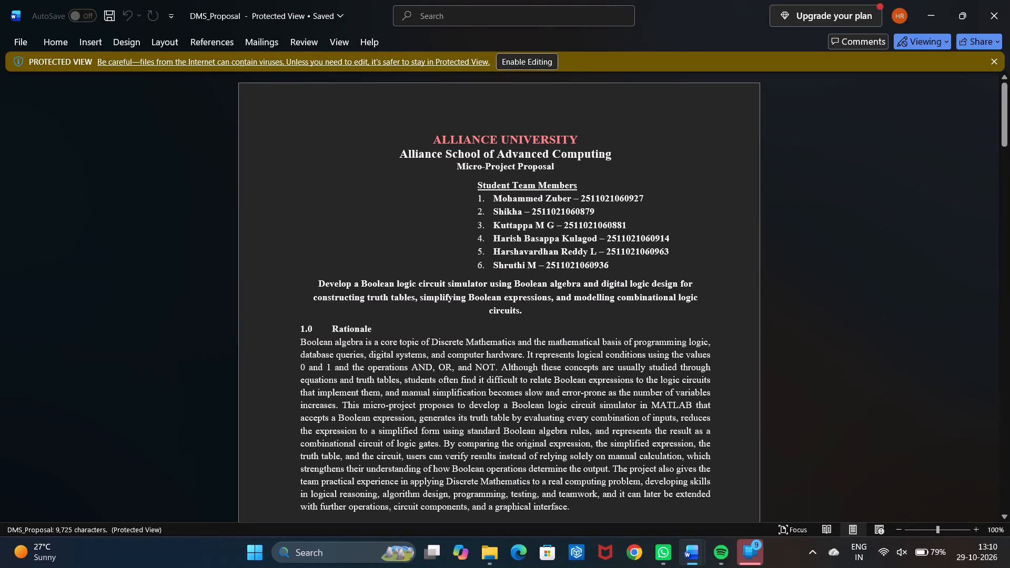
Replace the project title above the rubric's Legends line with the Boolean logic circuit simulator title from DMS_Proposal, copied through "modelling combinational logic".
{"action": "left_click", "coordinate": [319, 278]}
{"action": "left_click_drag", "start_coordinate": [319, 278], "coordinate": [628, 313]}
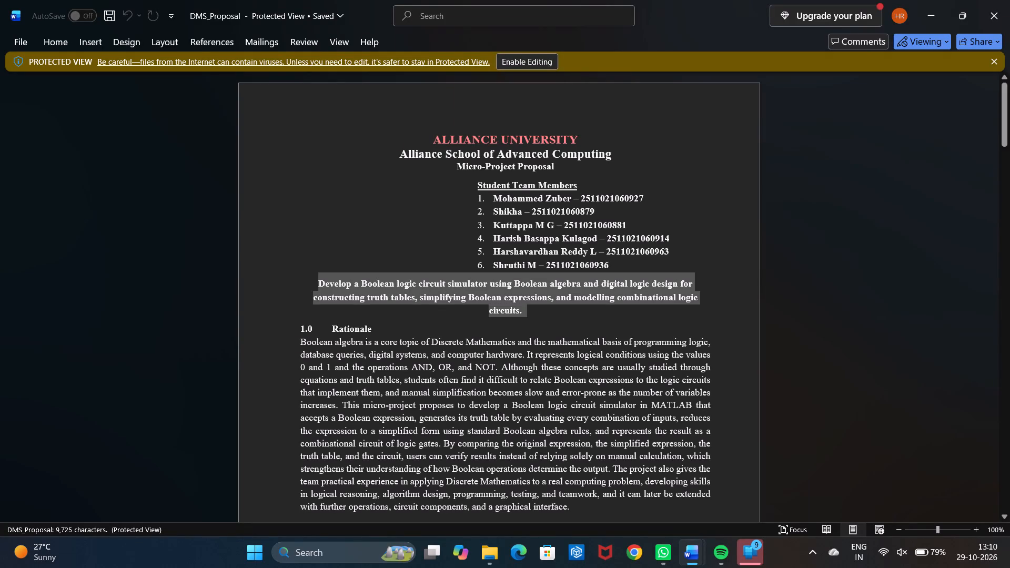
{"action": "left_click_drag", "start_coordinate": [628, 313], "coordinate": [696, 301]}
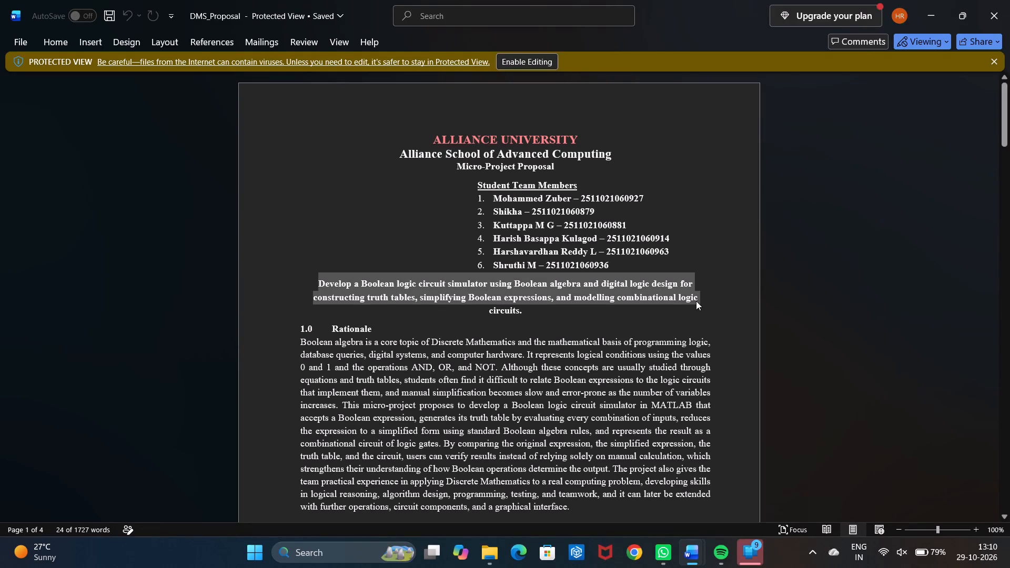
{"action": "key", "text": "ctrl+c"}
{"action": "key", "text": "ctrl+c"}
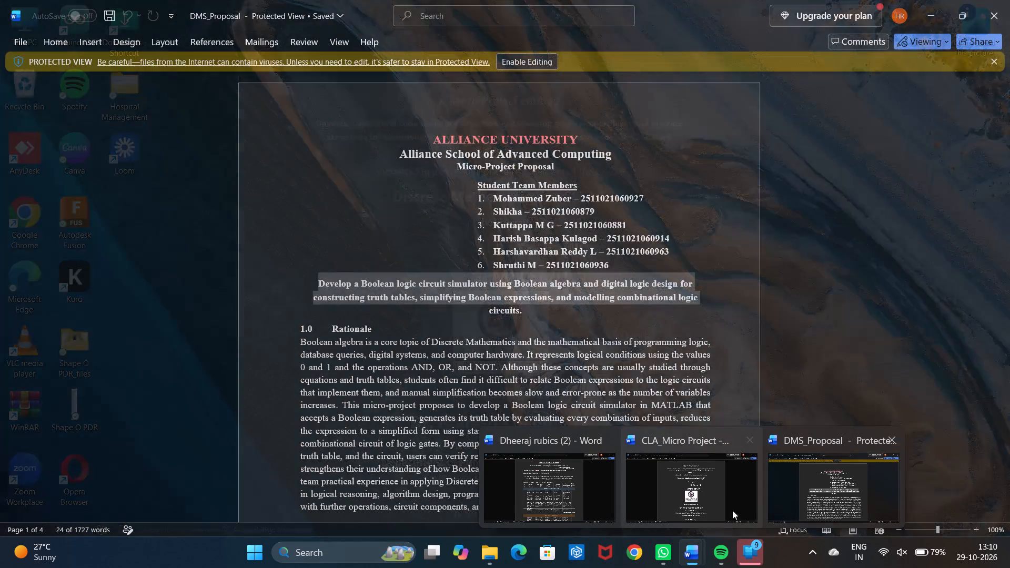
{"action": "left_click", "coordinate": [582, 494]}
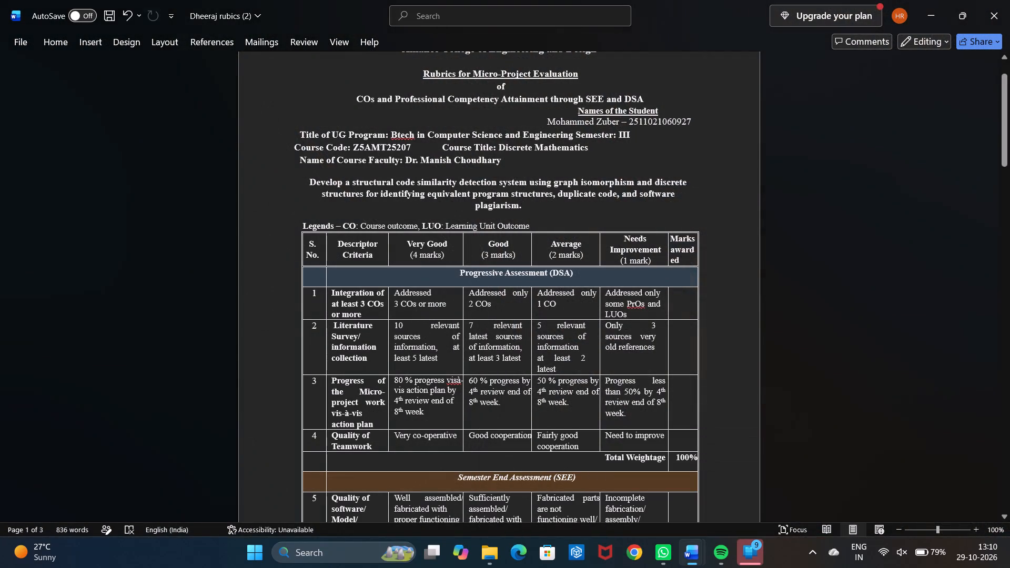
{"action": "left_click", "coordinate": [305, 182]}
{"action": "left_click_drag", "start_coordinate": [305, 182], "coordinate": [547, 204]}
{"action": "key", "text": "ctrl+v"}
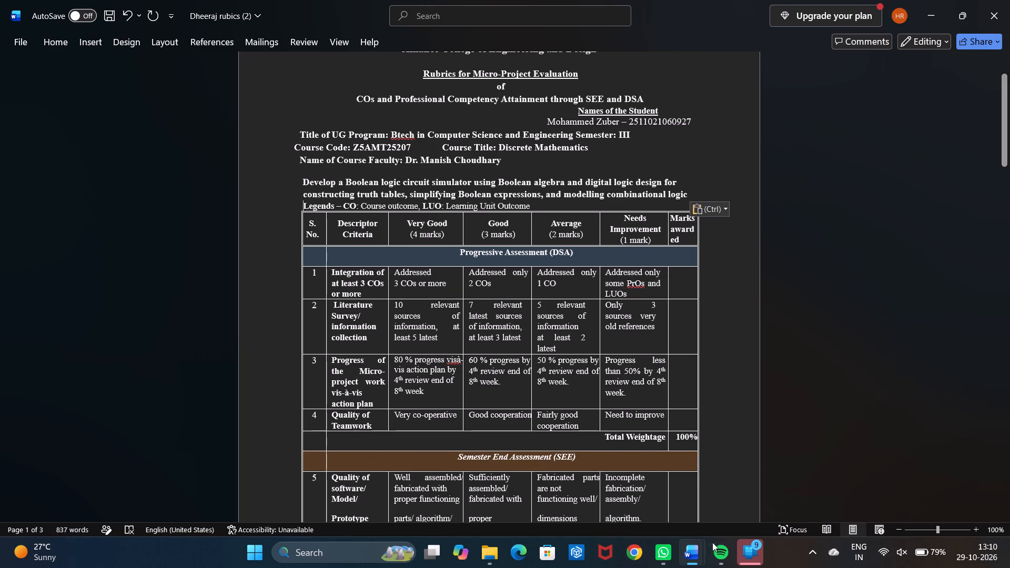
Replace the structural code similarity title on the CLA_Micro Project front page with the copied Boolean logic circuit simulator title.
{"action": "left_click", "coordinate": [695, 502]}
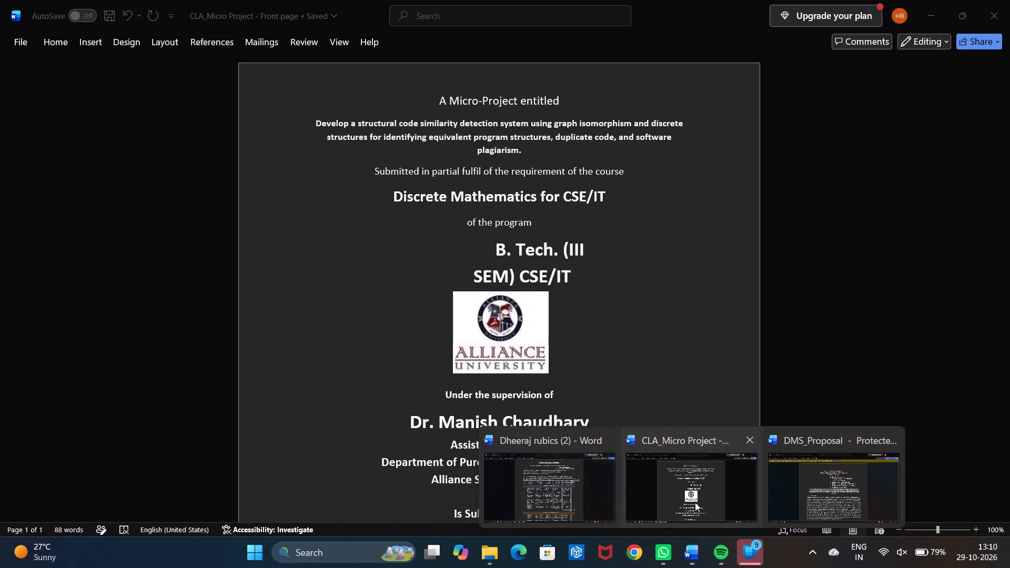
{"action": "left_click", "coordinate": [319, 117]}
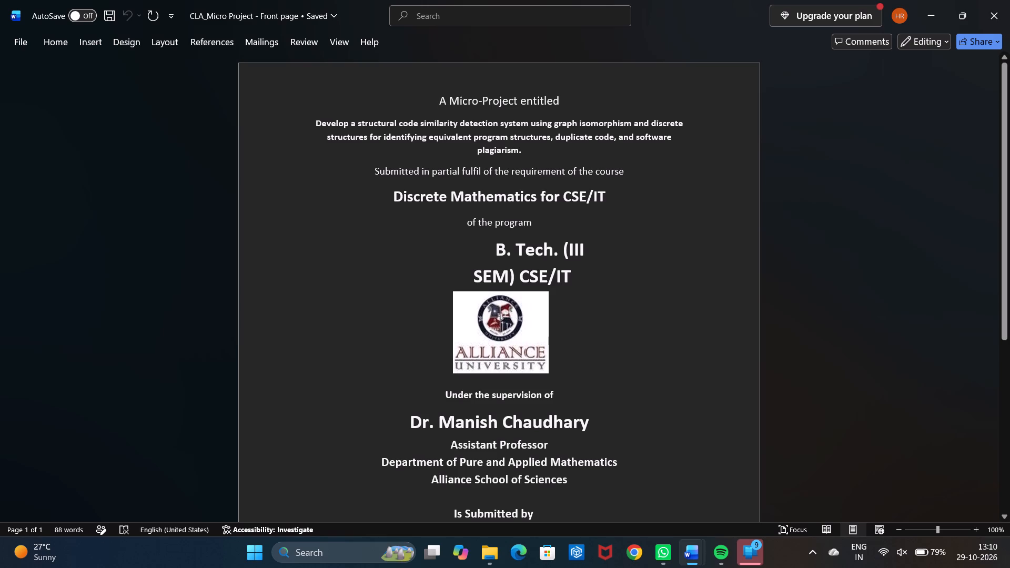
{"action": "key", "text": "Left"}
{"action": "left_click_drag", "start_coordinate": [319, 117], "coordinate": [548, 127]}
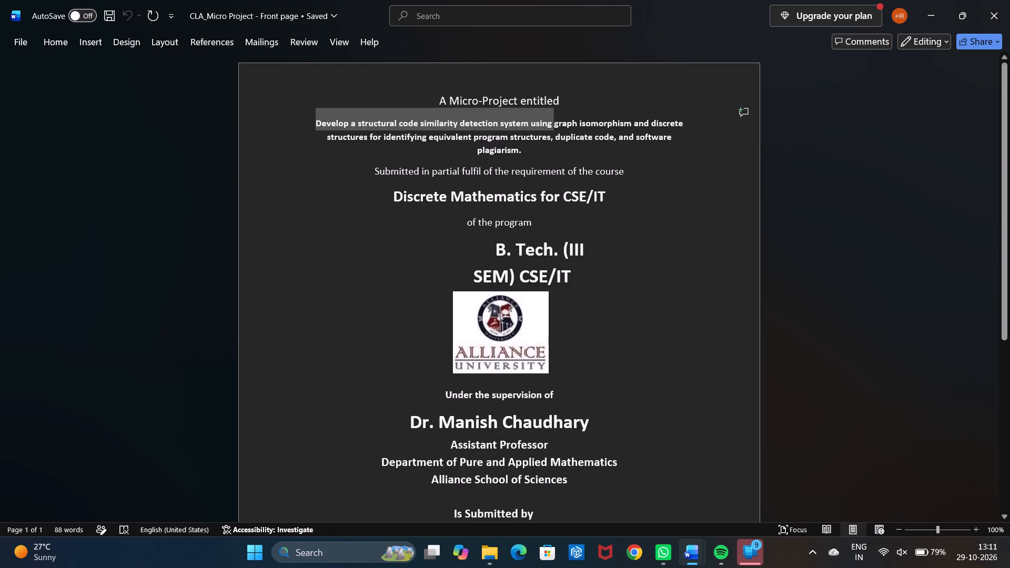
{"action": "left_click_drag", "start_coordinate": [548, 127], "coordinate": [538, 151]}
{"action": "key", "text": "ctrl+v"}
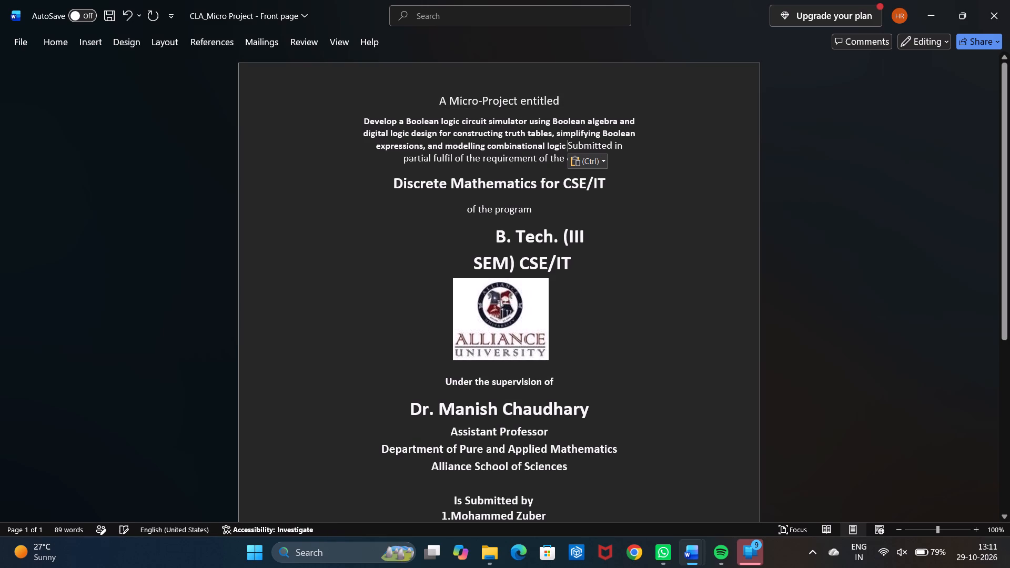
Try left, centre and right alignment on the front page's title and "Submitted in partial fulfil" paragraph, and leave it justified.
{"action": "left_click", "coordinate": [361, 120]}
{"action": "left_click_drag", "start_coordinate": [361, 120], "coordinate": [548, 155]}
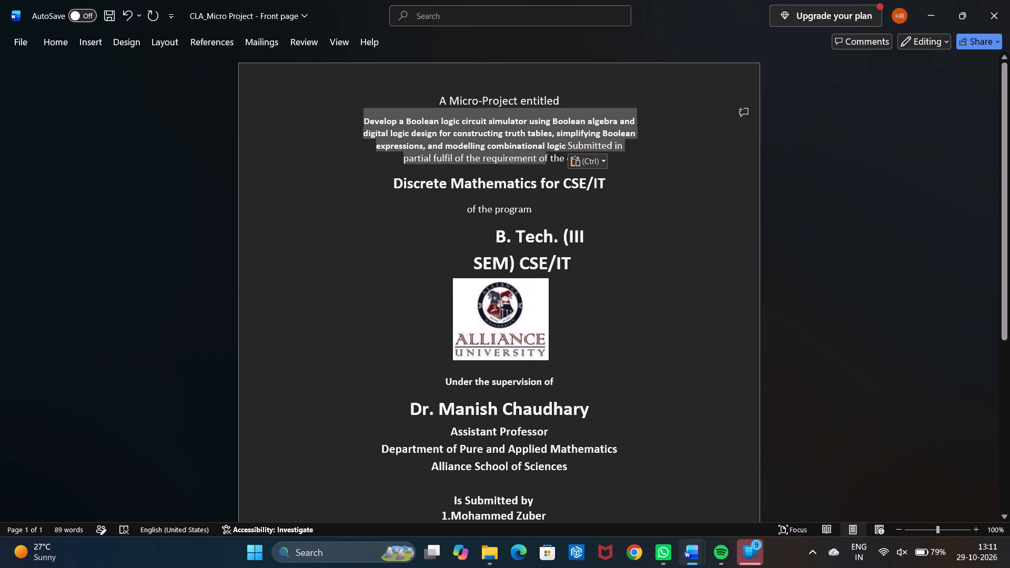
{"action": "left_click_drag", "start_coordinate": [548, 155], "coordinate": [605, 158]}
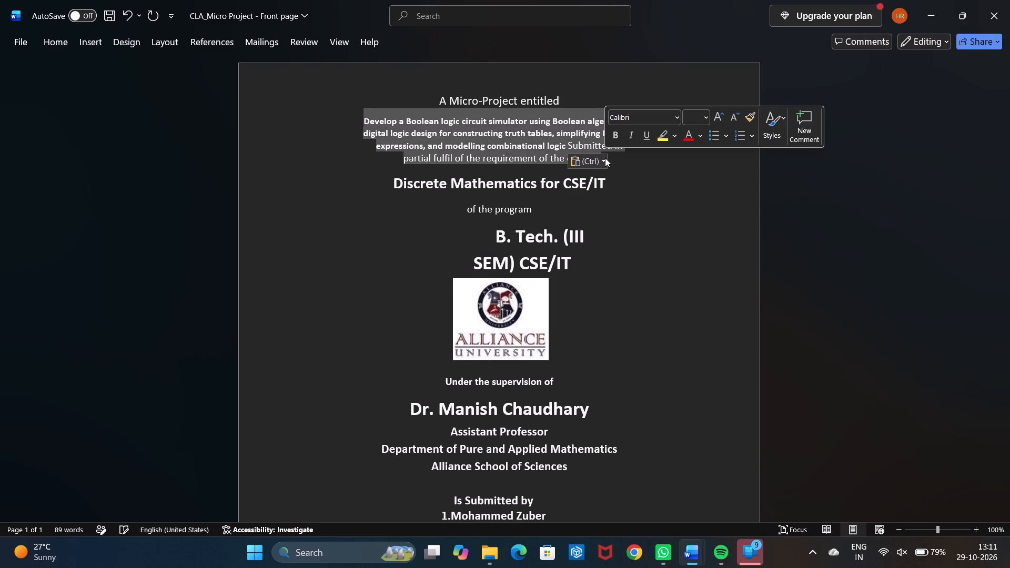
{"action": "left_click", "coordinate": [61, 44]}
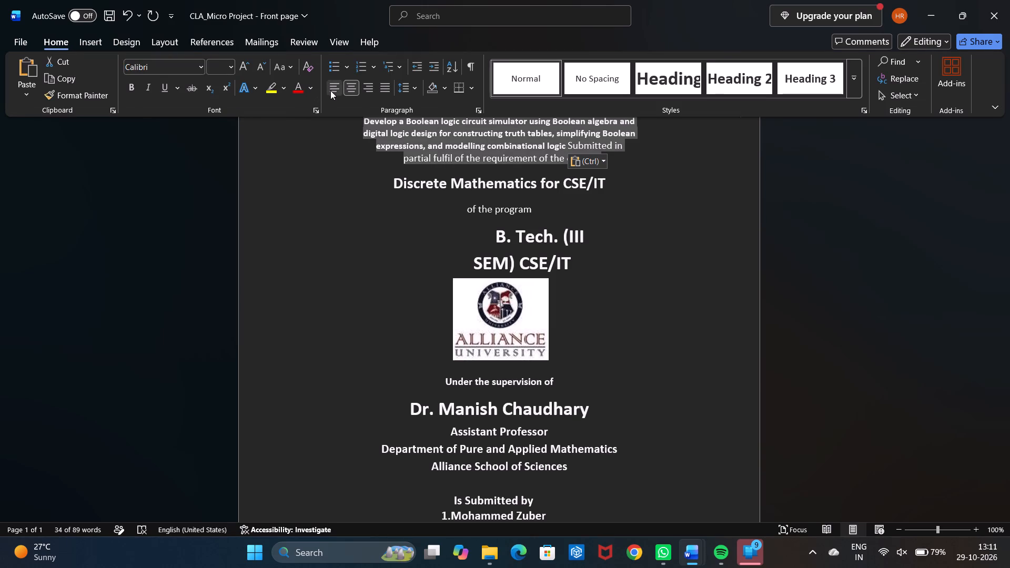
{"action": "left_click", "coordinate": [330, 90]}
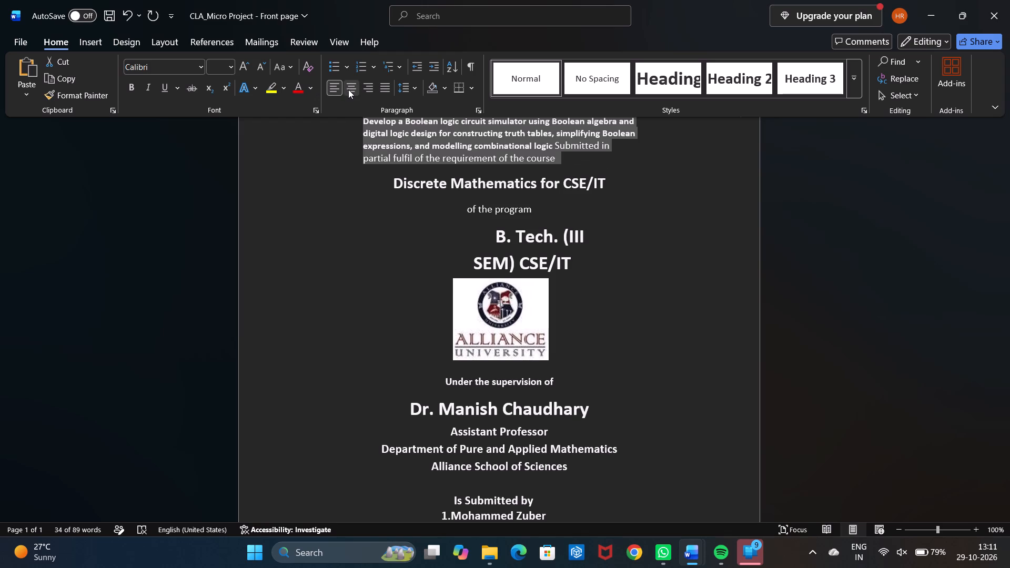
{"action": "left_click", "coordinate": [348, 89]}
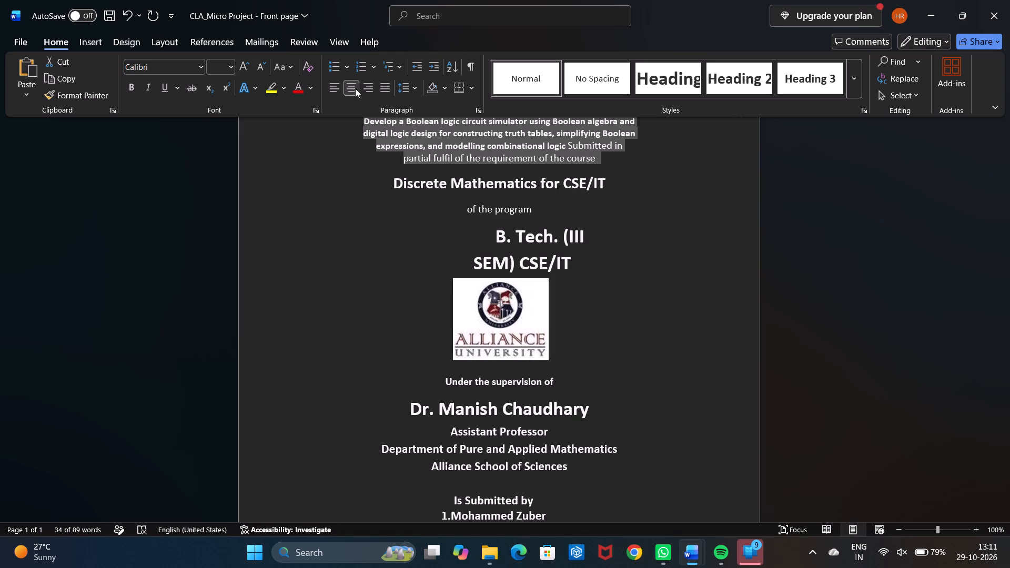
{"action": "left_click", "coordinate": [375, 85]}
{"action": "left_click", "coordinate": [388, 86]}
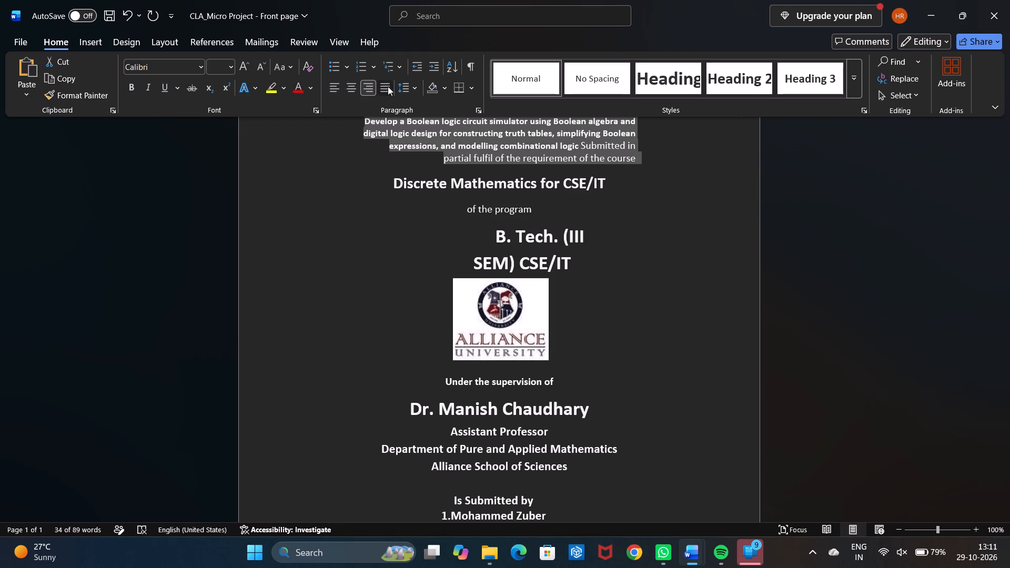
{"action": "left_click", "coordinate": [336, 176]}
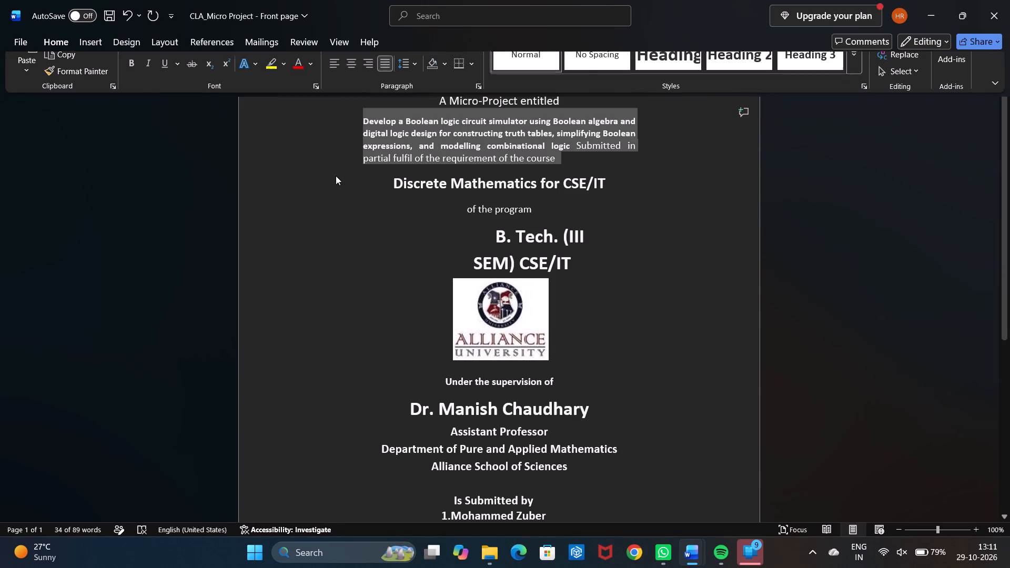
{"action": "left_click", "coordinate": [336, 176]}
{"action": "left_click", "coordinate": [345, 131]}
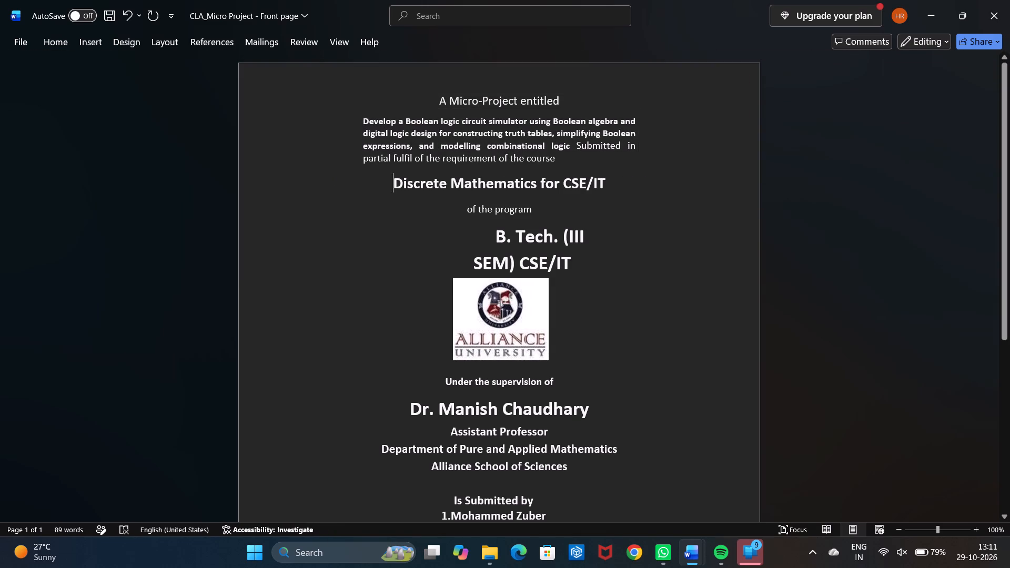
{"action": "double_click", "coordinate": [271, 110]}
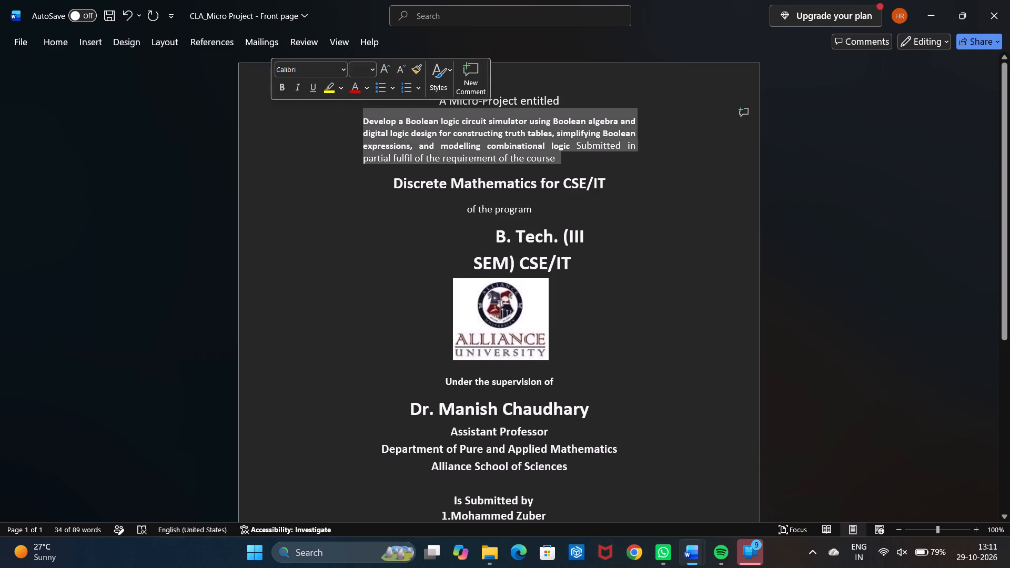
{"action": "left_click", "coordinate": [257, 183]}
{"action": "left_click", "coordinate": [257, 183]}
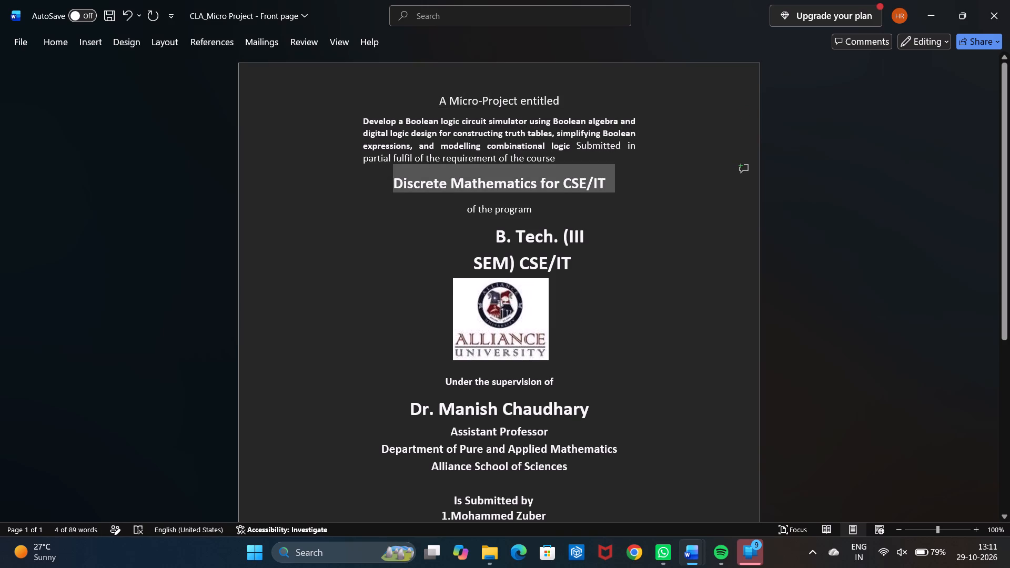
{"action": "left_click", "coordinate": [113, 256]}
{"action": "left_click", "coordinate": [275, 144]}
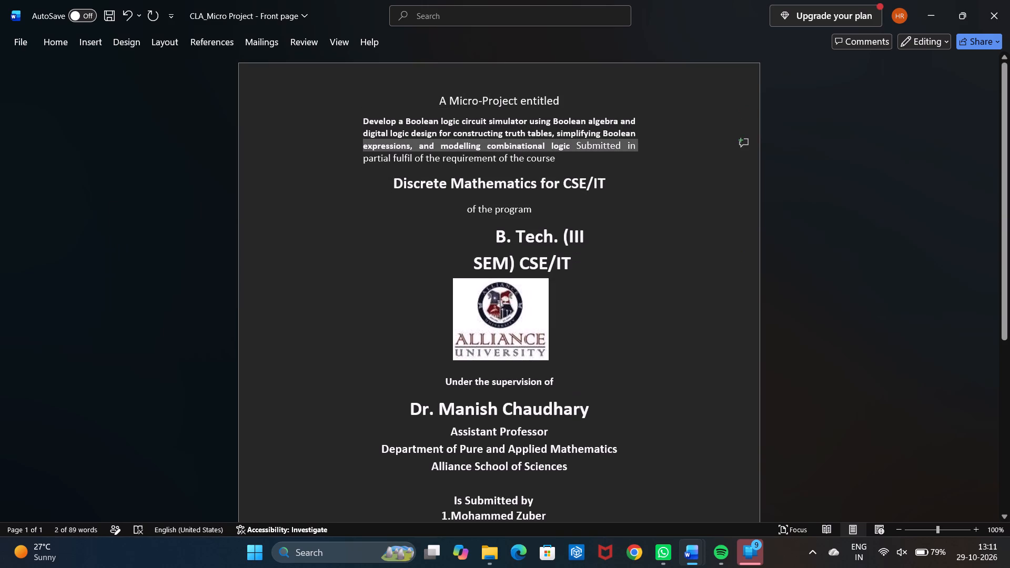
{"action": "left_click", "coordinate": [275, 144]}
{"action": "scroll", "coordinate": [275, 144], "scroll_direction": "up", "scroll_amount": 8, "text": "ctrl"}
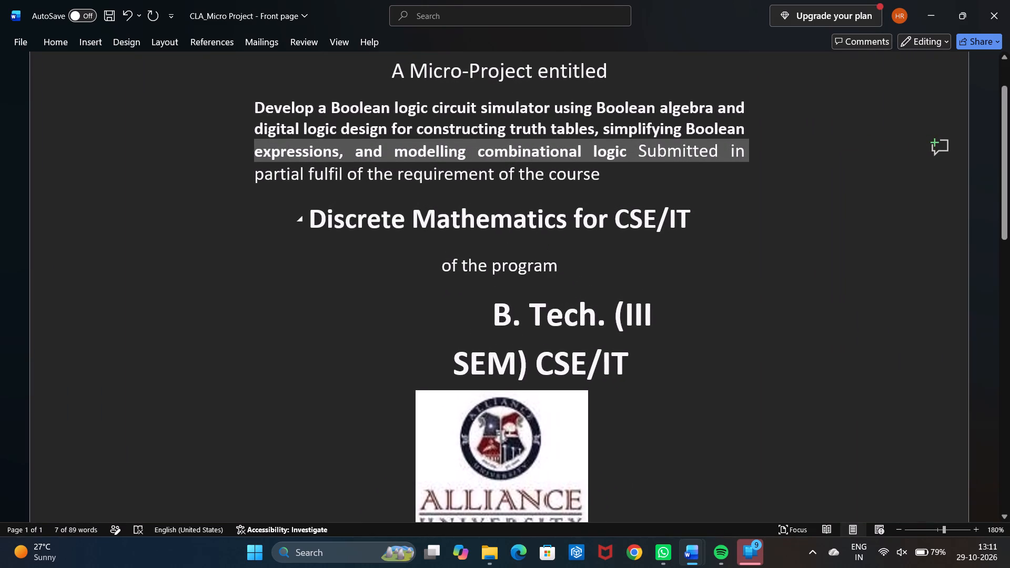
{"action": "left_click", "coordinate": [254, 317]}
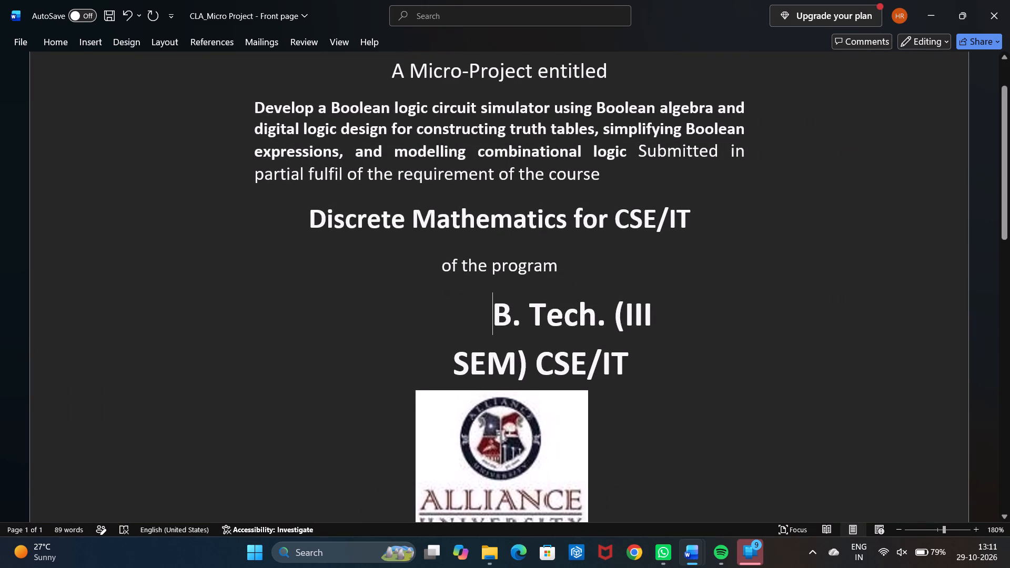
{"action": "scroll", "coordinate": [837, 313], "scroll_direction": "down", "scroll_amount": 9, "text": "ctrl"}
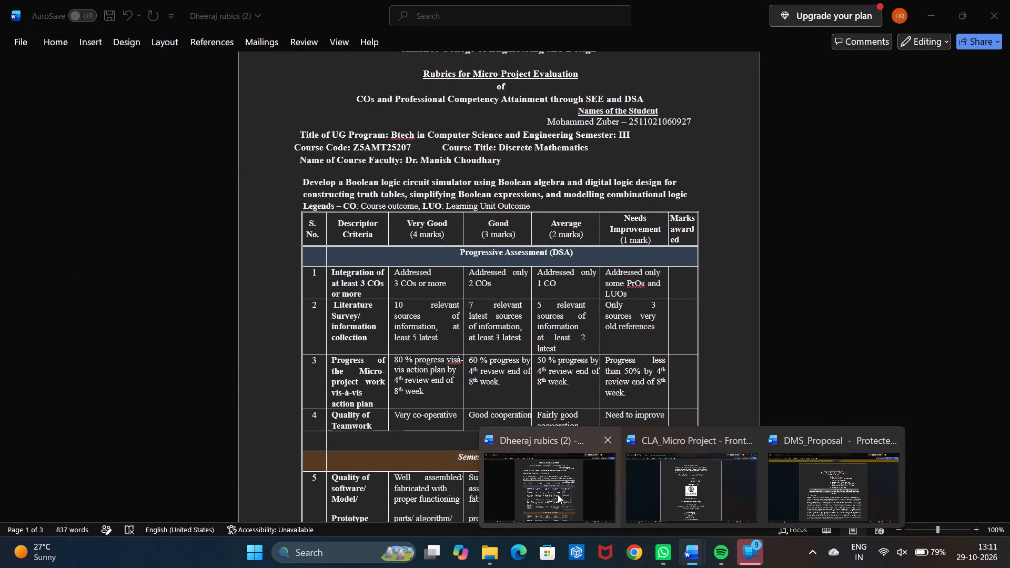
Switch to the Dheeraj rubics (2) document and examine how the first rubric table breaks between pages 1 and 2.
{"action": "left_click", "coordinate": [558, 494]}
{"action": "scroll", "coordinate": [712, 459], "scroll_direction": "down", "scroll_amount": 3}
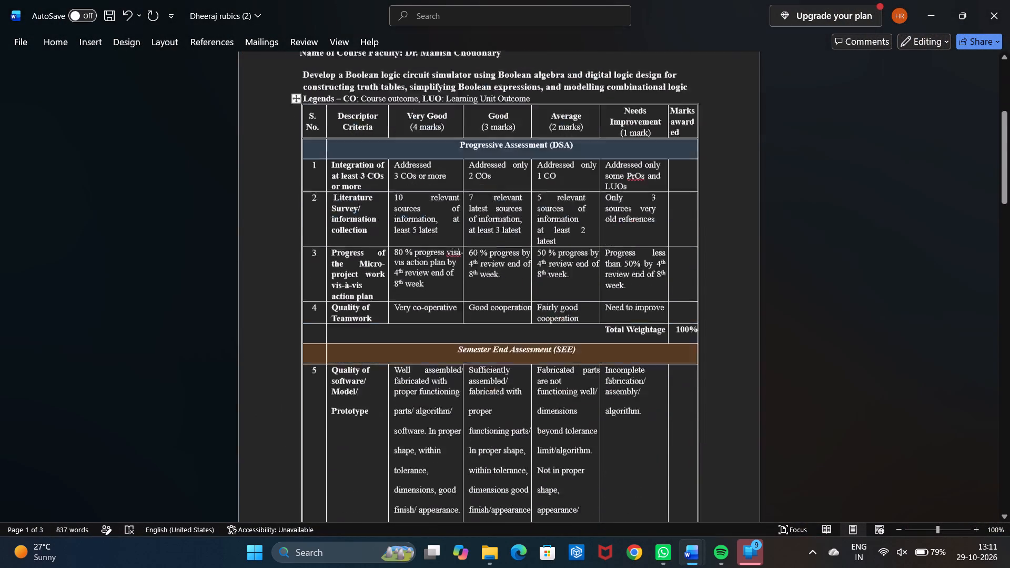
{"action": "scroll", "coordinate": [712, 459], "scroll_direction": "down", "scroll_amount": 2}
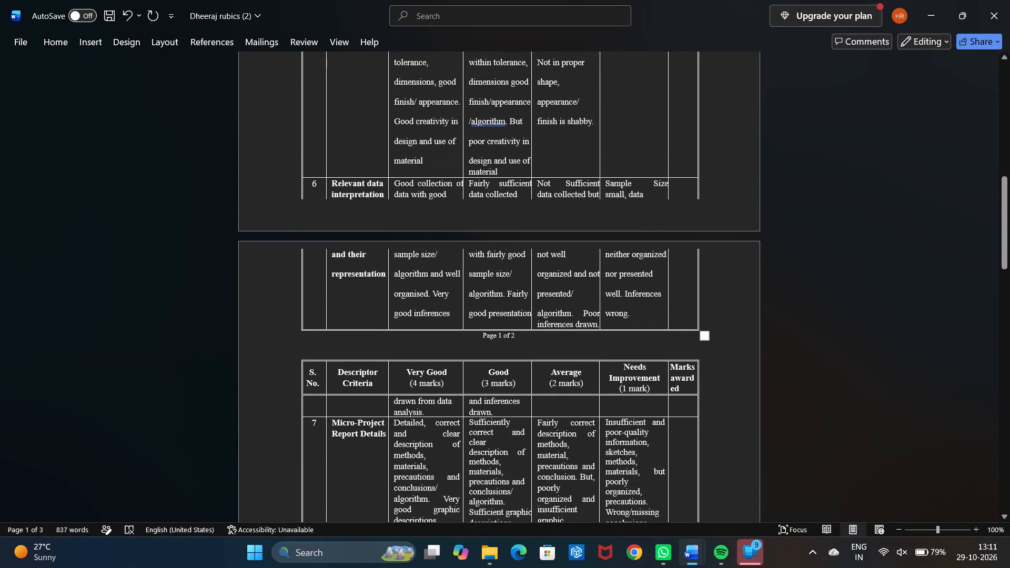
{"action": "scroll", "coordinate": [712, 459], "scroll_direction": "down", "scroll_amount": 3}
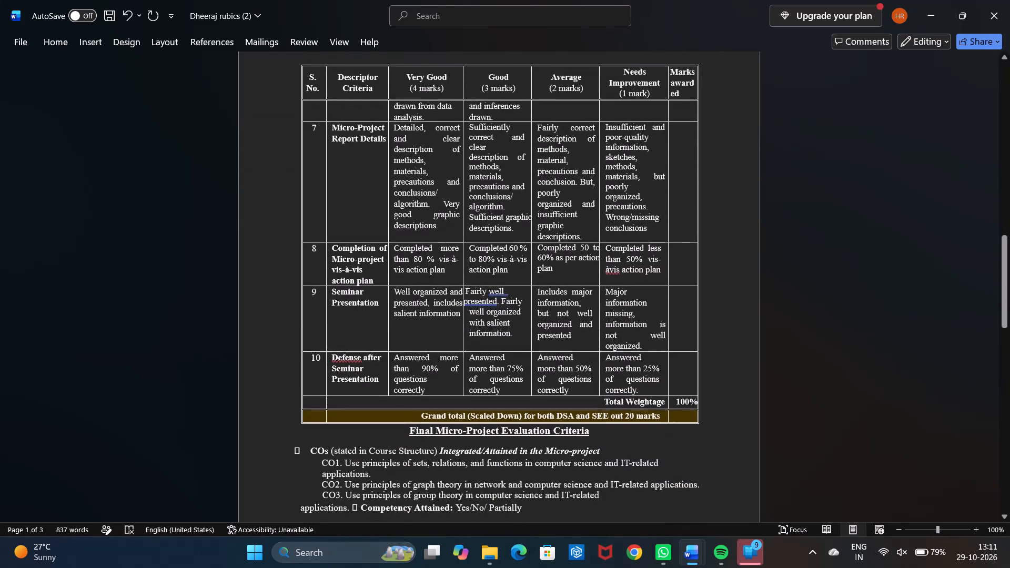
{"action": "scroll", "coordinate": [712, 459], "scroll_direction": "up", "scroll_amount": 1}
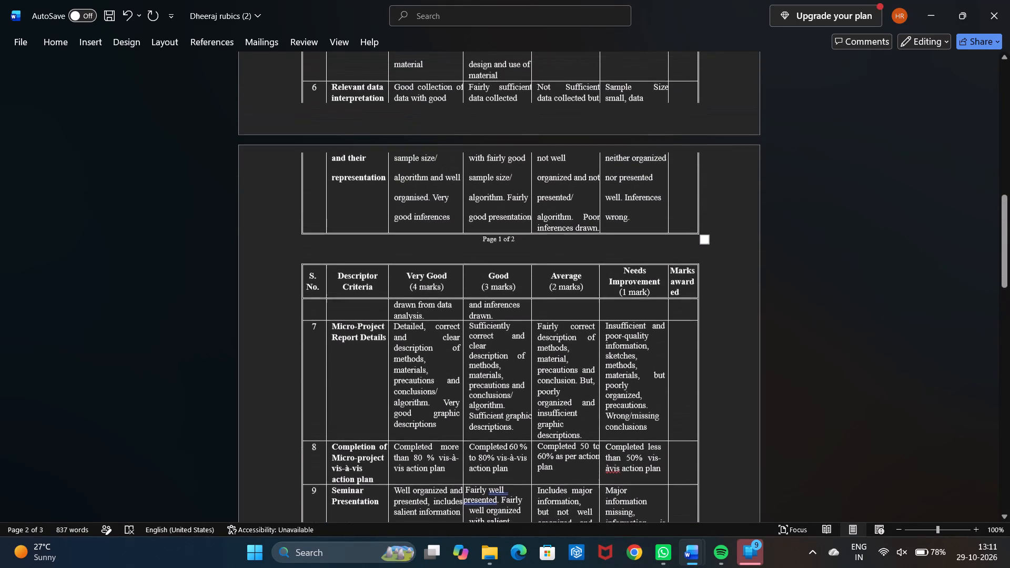
{"action": "scroll", "coordinate": [712, 459], "scroll_direction": "up", "scroll_amount": 1}
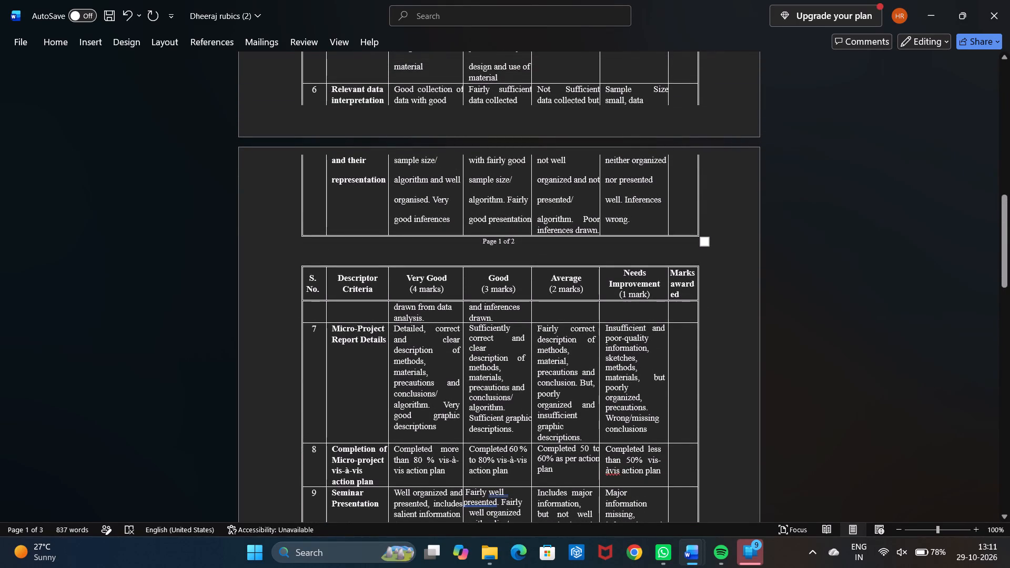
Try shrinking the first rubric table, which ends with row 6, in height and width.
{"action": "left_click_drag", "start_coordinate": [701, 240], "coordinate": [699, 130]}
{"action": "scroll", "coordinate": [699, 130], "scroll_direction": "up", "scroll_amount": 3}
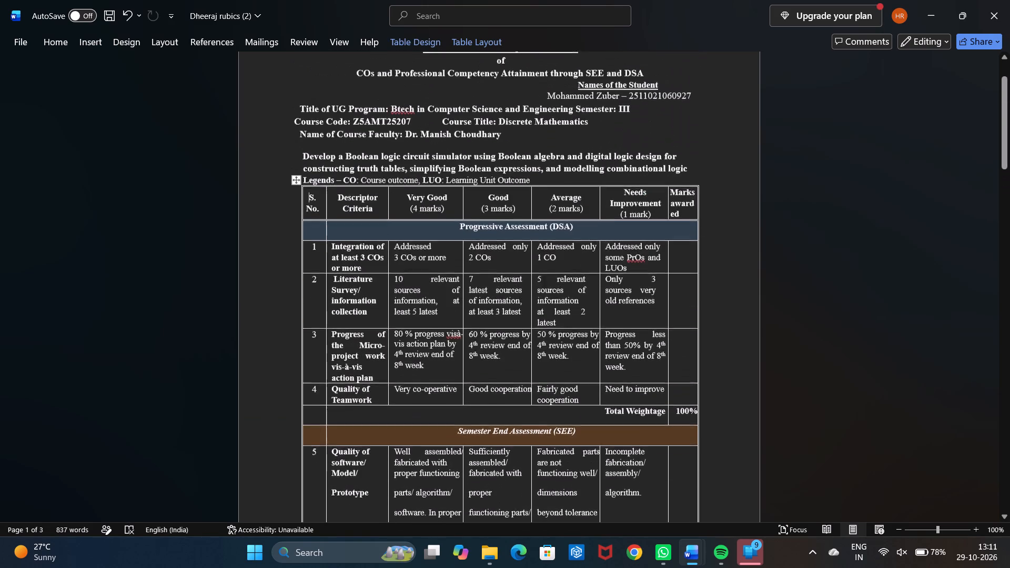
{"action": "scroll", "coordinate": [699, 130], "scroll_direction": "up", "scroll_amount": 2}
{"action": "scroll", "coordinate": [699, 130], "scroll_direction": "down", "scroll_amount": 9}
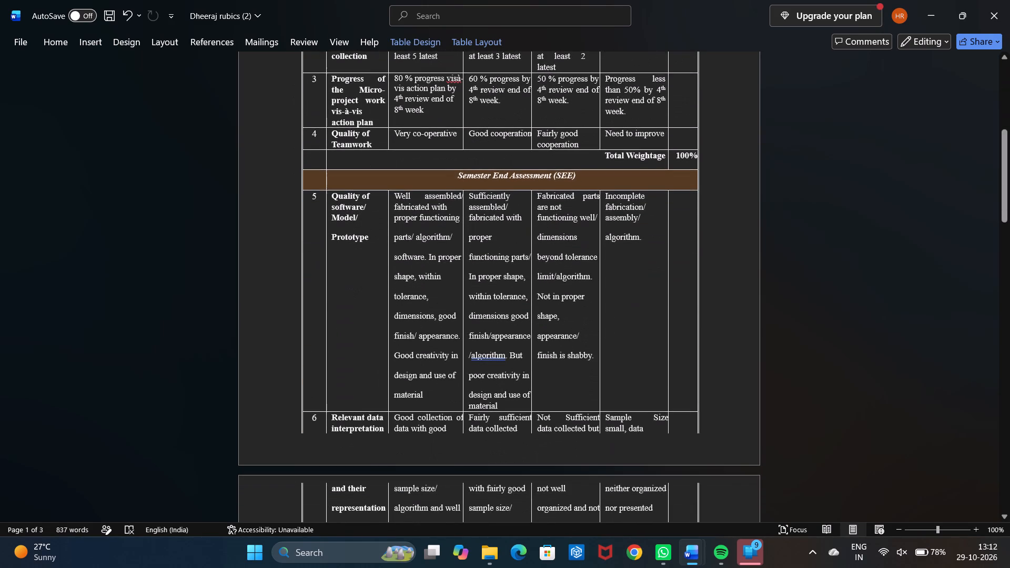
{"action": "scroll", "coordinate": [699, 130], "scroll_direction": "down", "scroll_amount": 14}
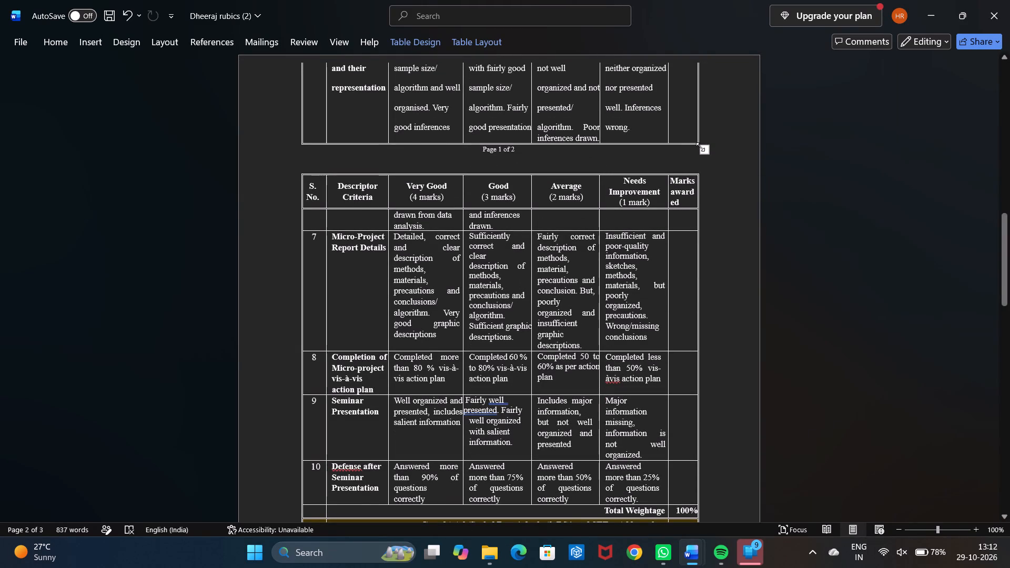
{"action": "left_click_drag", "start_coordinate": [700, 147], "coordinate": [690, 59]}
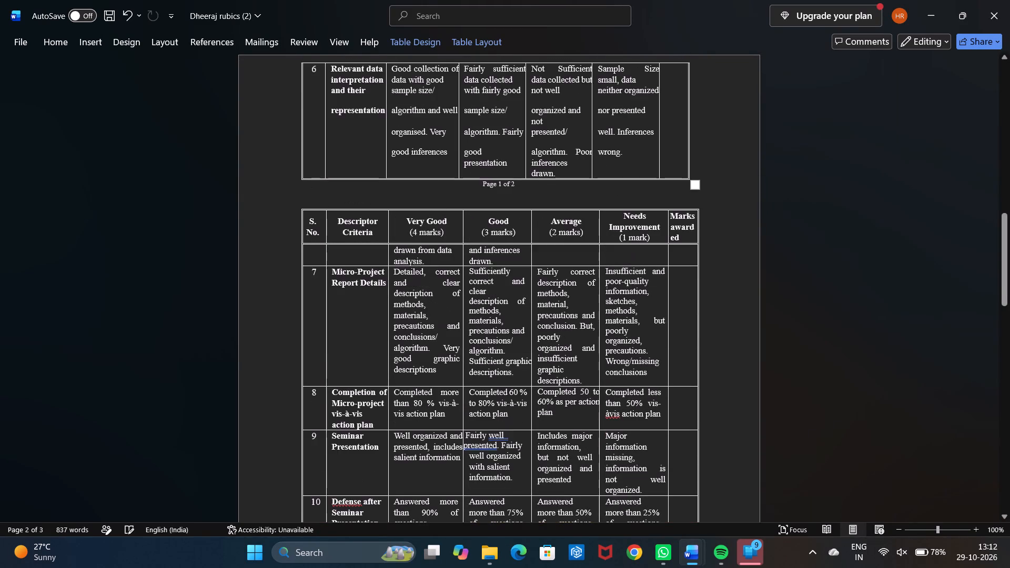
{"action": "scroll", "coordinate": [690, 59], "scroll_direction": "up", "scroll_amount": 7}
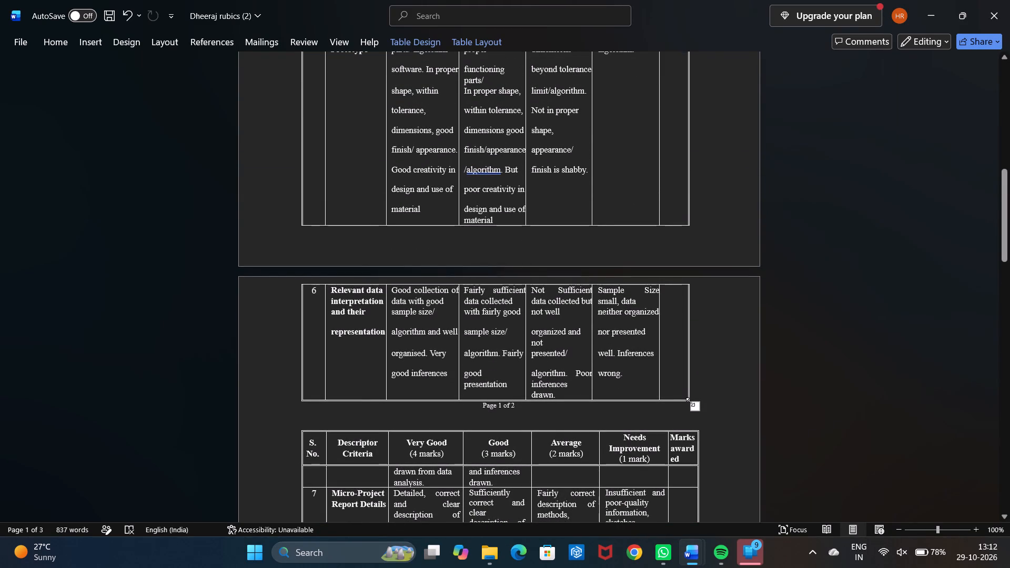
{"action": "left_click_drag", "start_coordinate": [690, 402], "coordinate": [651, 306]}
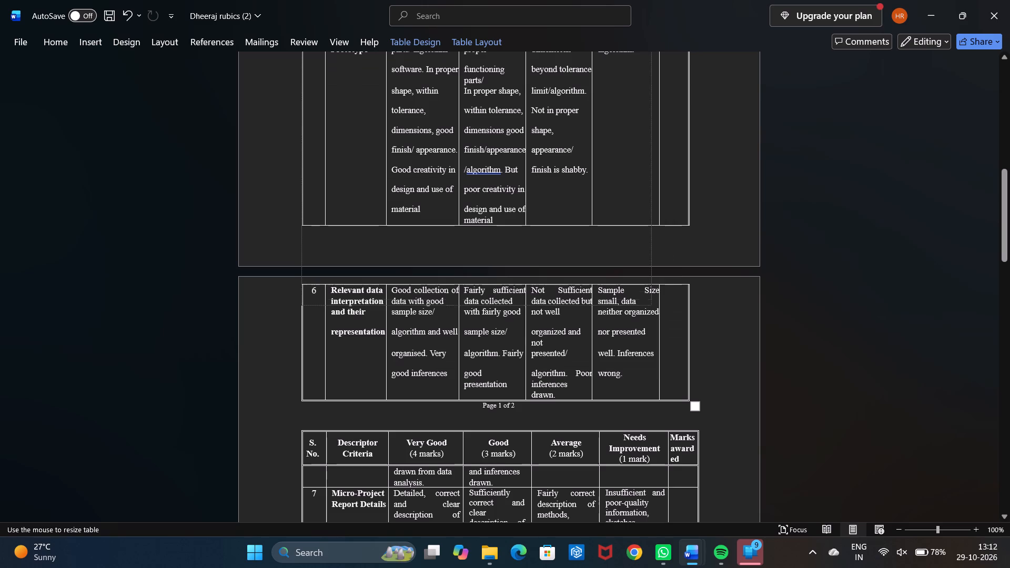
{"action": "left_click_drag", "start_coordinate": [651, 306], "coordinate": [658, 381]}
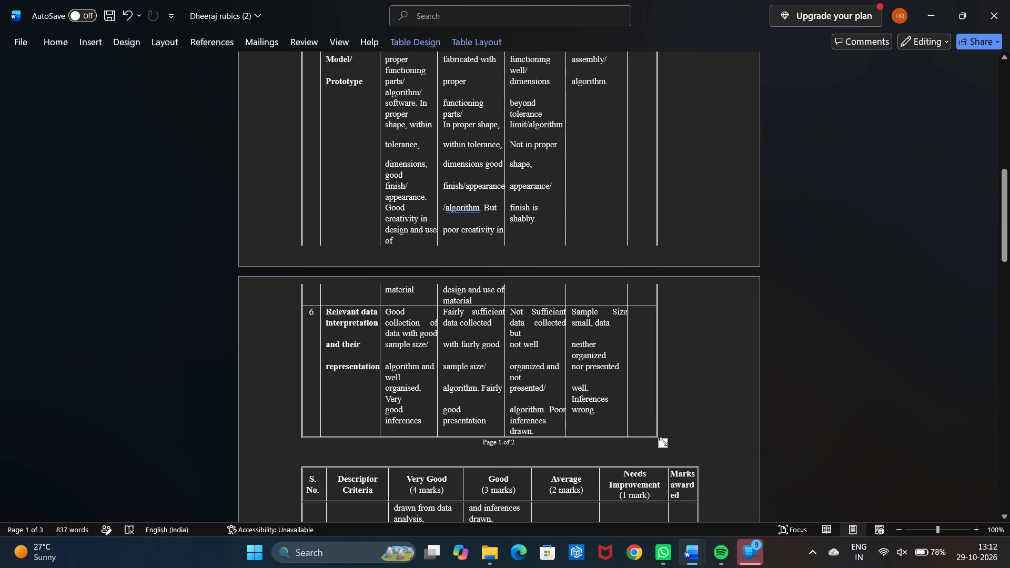
Widen the first rubric table so it extends slightly past the width of the second rubric table.
{"action": "left_click_drag", "start_coordinate": [663, 441], "coordinate": [701, 441]}
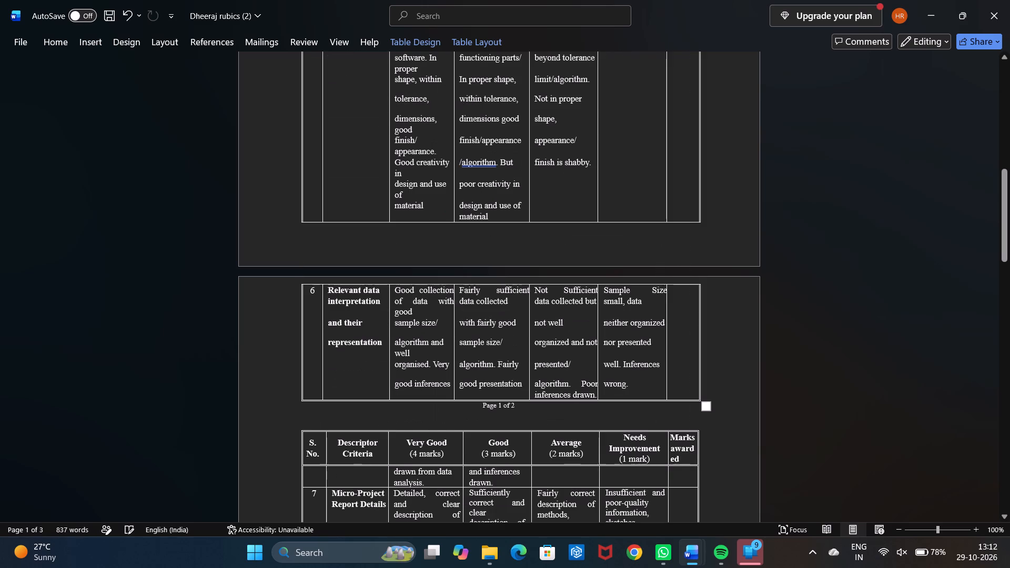
{"action": "left_click_drag", "start_coordinate": [701, 441], "coordinate": [720, 296]}
{"action": "left_click", "coordinate": [726, 354]}
{"action": "left_click_drag", "start_coordinate": [704, 407], "coordinate": [713, 234]}
Check the resized first table, the second rubric table, the evaluation criteria, notes and signature section across all pages.
{"action": "scroll", "coordinate": [713, 234], "scroll_direction": "up", "scroll_amount": 3}
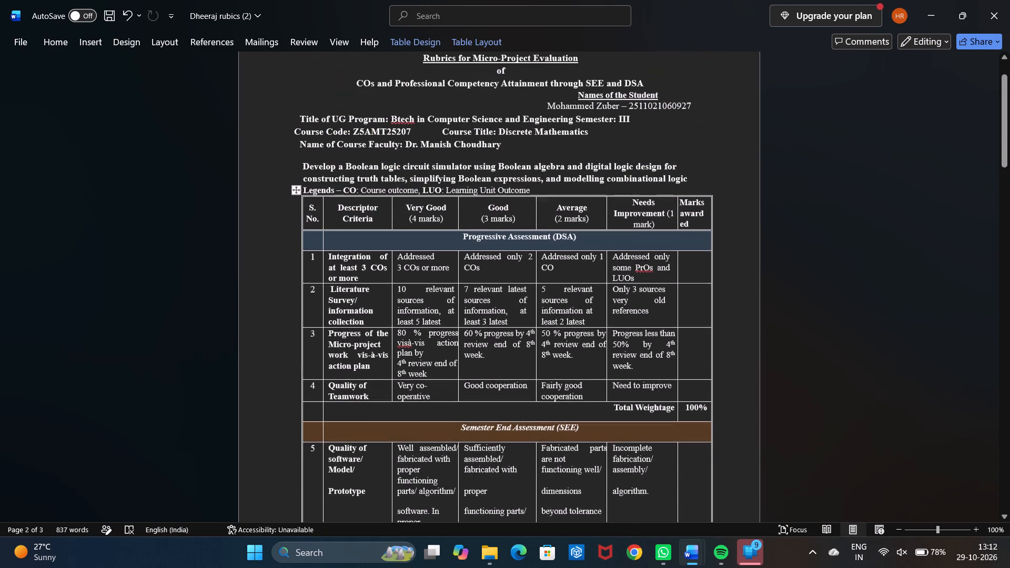
{"action": "scroll", "coordinate": [713, 234], "scroll_direction": "up", "scroll_amount": 2}
{"action": "scroll", "coordinate": [713, 234], "scroll_direction": "down", "scroll_amount": 13}
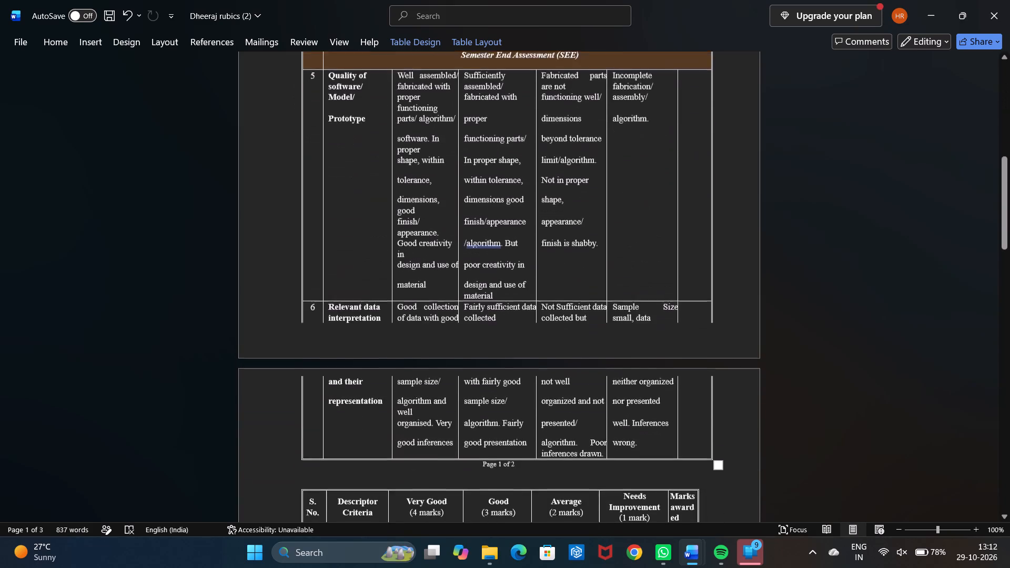
{"action": "scroll", "coordinate": [713, 234], "scroll_direction": "down", "scroll_amount": 20}
{"action": "scroll", "coordinate": [713, 234], "scroll_direction": "down", "scroll_amount": 8}
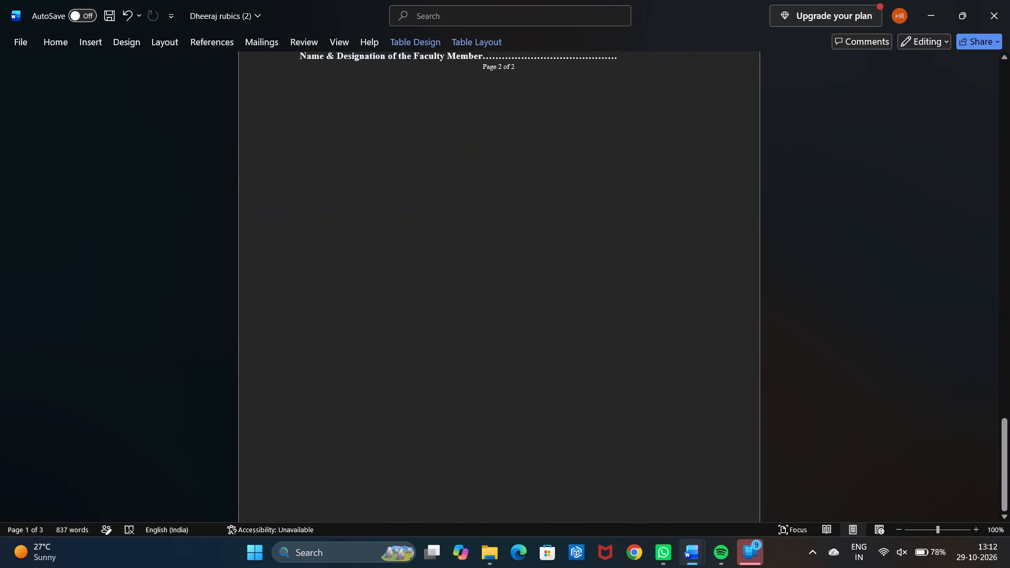
{"action": "scroll", "coordinate": [713, 234], "scroll_direction": "up", "scroll_amount": 4}
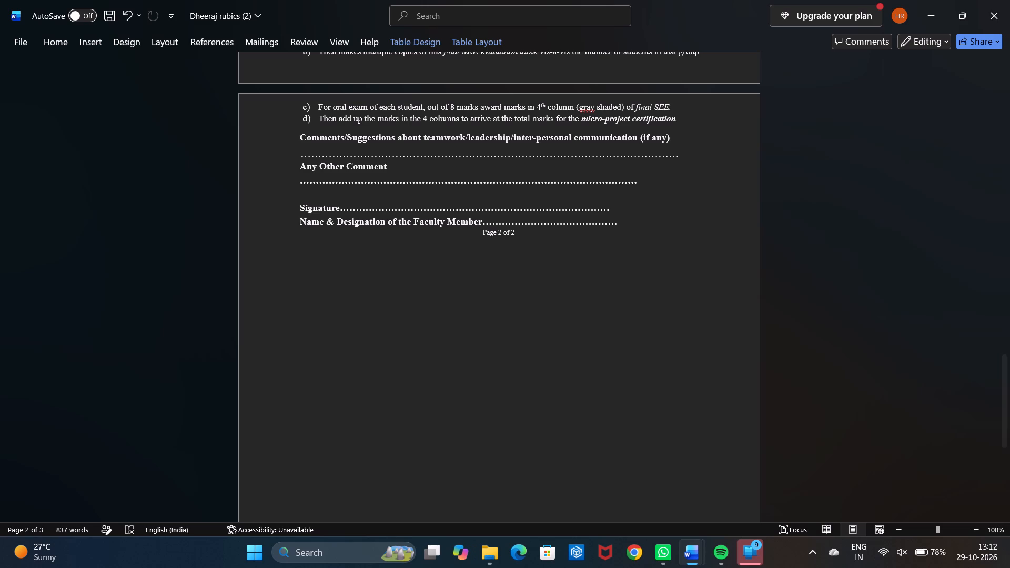
{"action": "scroll", "coordinate": [713, 234], "scroll_direction": "up", "scroll_amount": 3}
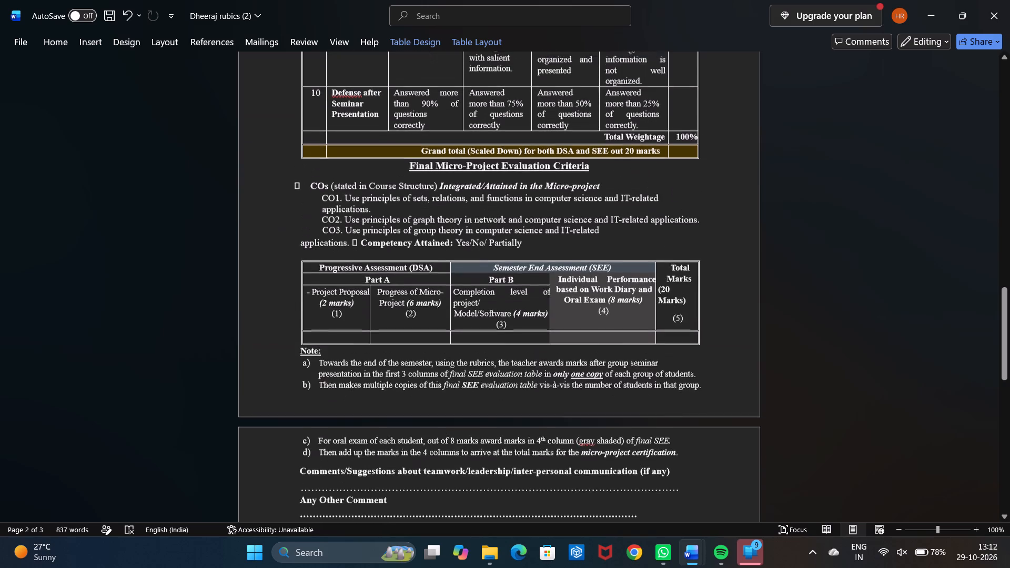
{"action": "scroll", "coordinate": [713, 234], "scroll_direction": "down", "scroll_amount": 1}
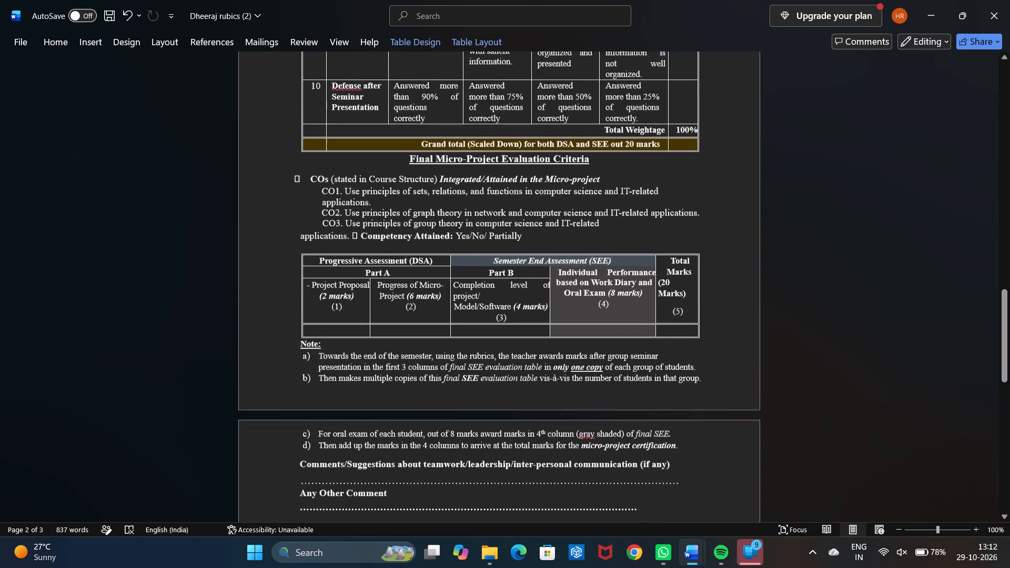
{"action": "scroll", "coordinate": [713, 234], "scroll_direction": "down", "scroll_amount": 1}
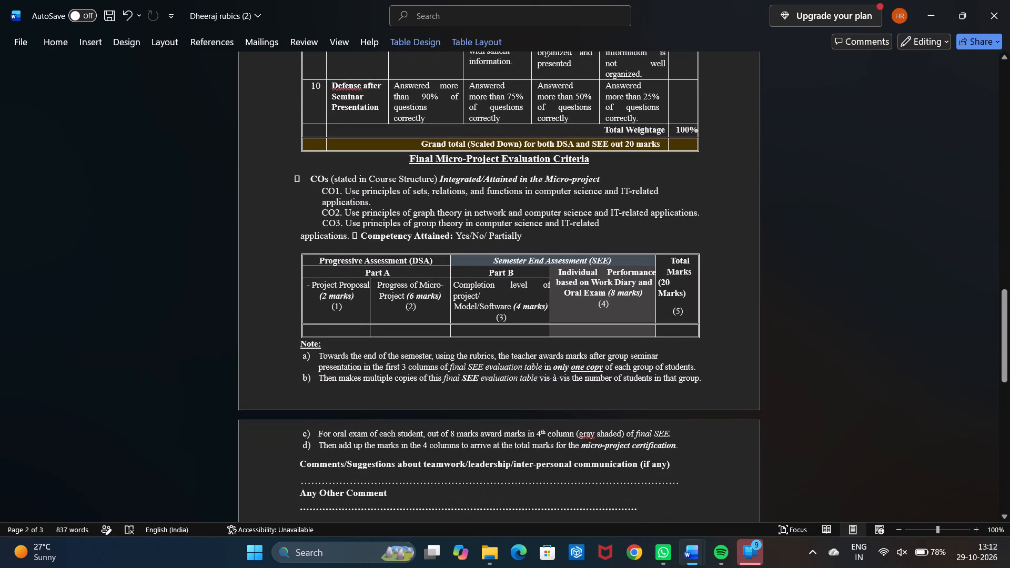
{"action": "scroll", "coordinate": [713, 234], "scroll_direction": "up", "scroll_amount": 2}
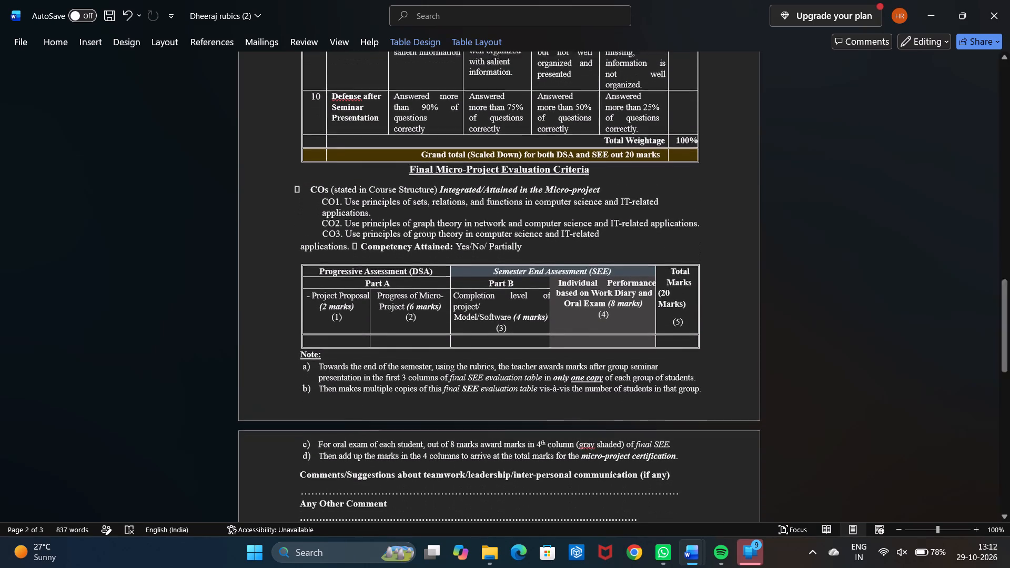
{"action": "scroll", "coordinate": [713, 234], "scroll_direction": "up", "scroll_amount": 6}
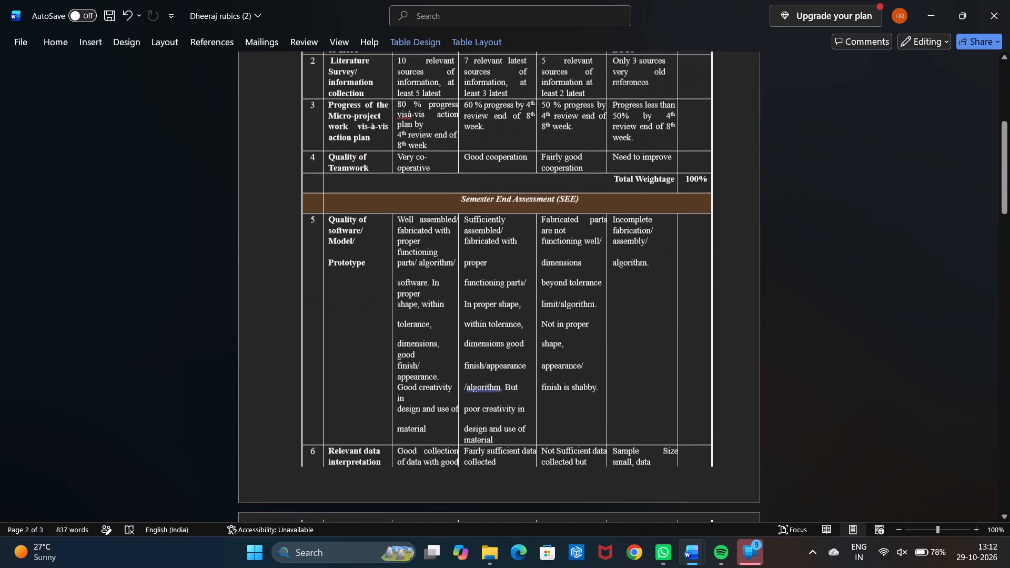
{"action": "scroll", "coordinate": [713, 234], "scroll_direction": "down", "scroll_amount": 6}
{"action": "scroll", "coordinate": [713, 234], "scroll_direction": "up", "scroll_amount": 7}
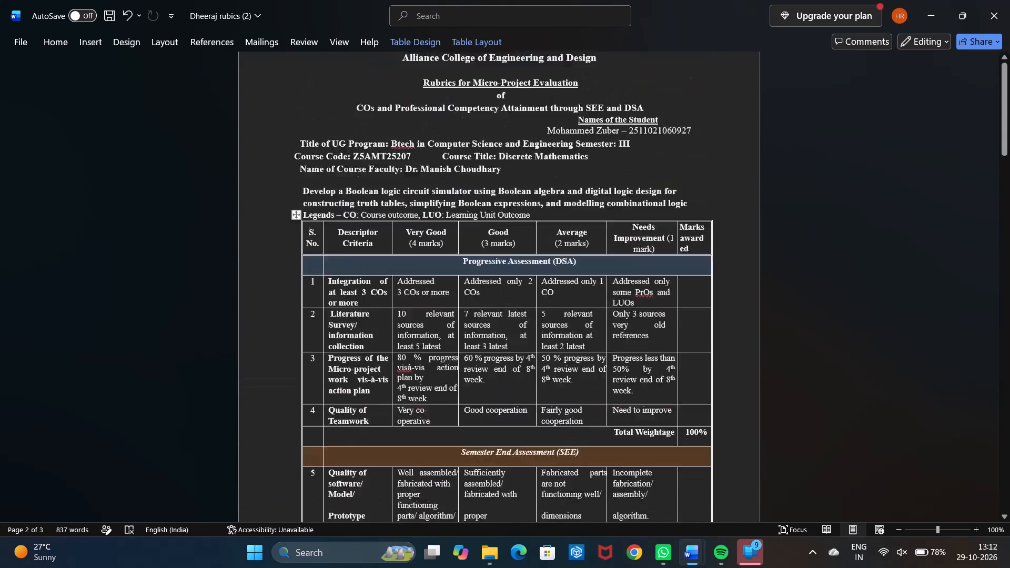
{"action": "scroll", "coordinate": [713, 234], "scroll_direction": "down", "scroll_amount": 5}
{"action": "scroll", "coordinate": [713, 234], "scroll_direction": "up", "scroll_amount": 2}
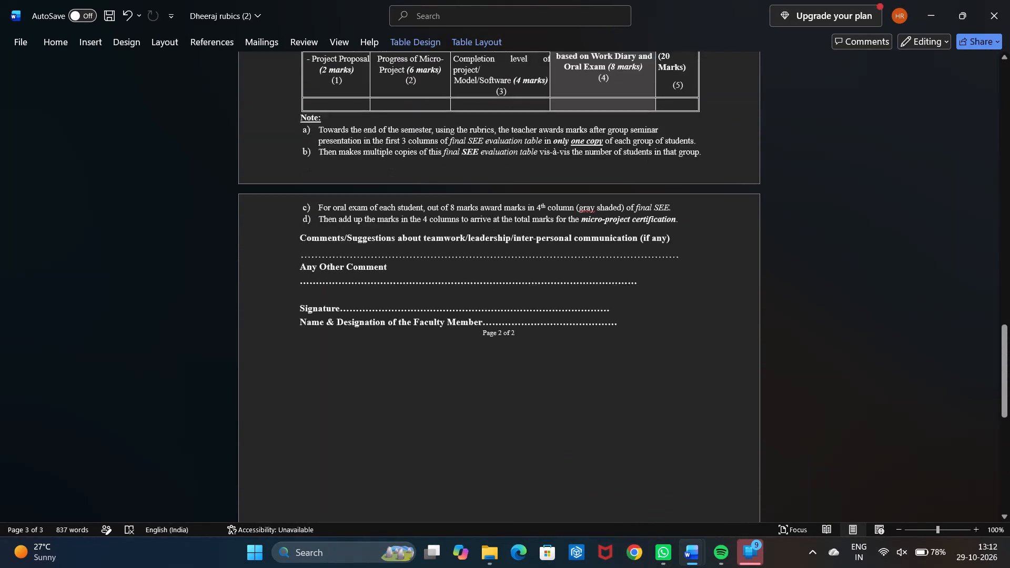
{"action": "scroll", "coordinate": [713, 234], "scroll_direction": "up", "scroll_amount": 1}
{"action": "scroll", "coordinate": [713, 234], "scroll_direction": "right", "scroll_amount": 1}
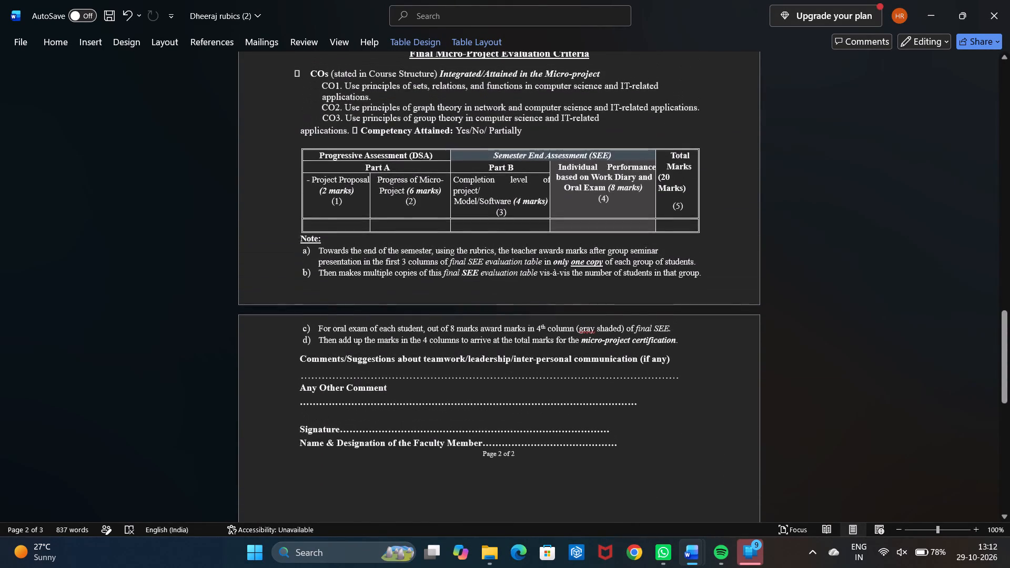
{"action": "scroll", "coordinate": [713, 234], "scroll_direction": "right", "scroll_amount": 1}
{"action": "scroll", "coordinate": [713, 234], "scroll_direction": "up", "scroll_amount": 3}
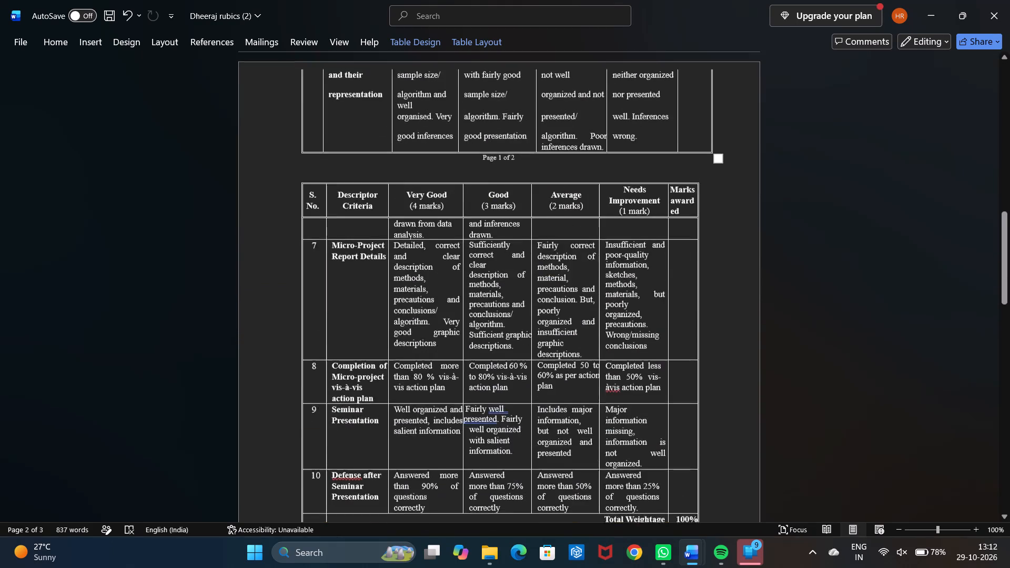
{"action": "scroll", "coordinate": [713, 234], "scroll_direction": "up", "scroll_amount": 10}
{"action": "scroll", "coordinate": [713, 234], "scroll_direction": "down", "scroll_amount": 2}
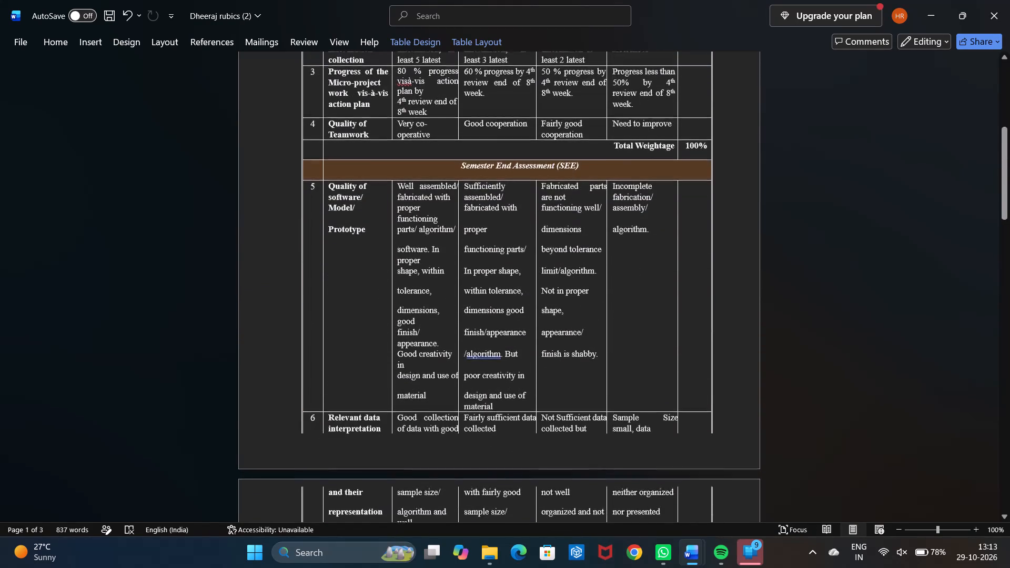
{"action": "scroll", "coordinate": [713, 234], "scroll_direction": "down", "scroll_amount": 2}
{"action": "scroll", "coordinate": [713, 234], "scroll_direction": "right", "scroll_amount": 2}
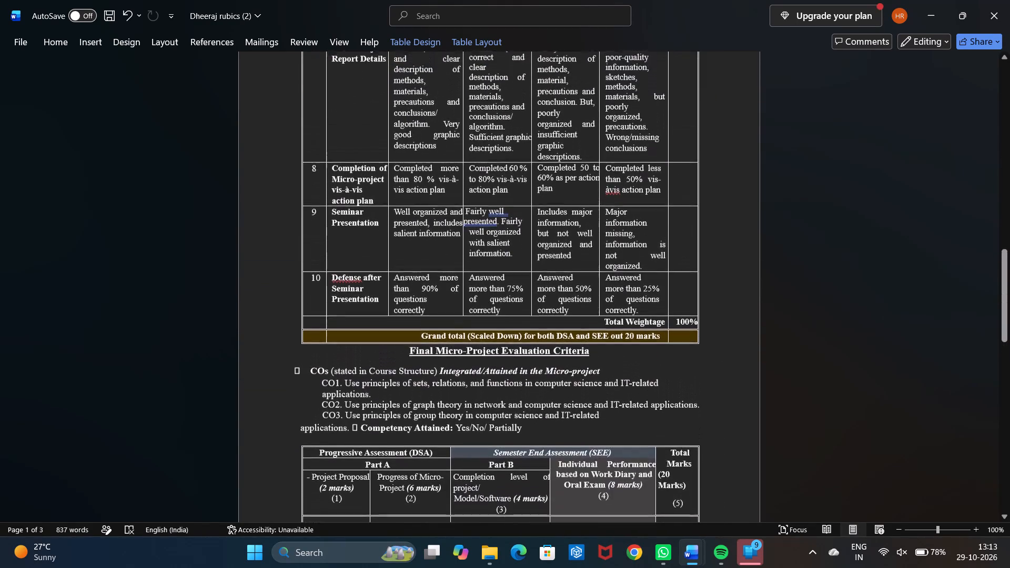
{"action": "scroll", "coordinate": [713, 234], "scroll_direction": "right", "scroll_amount": 1}
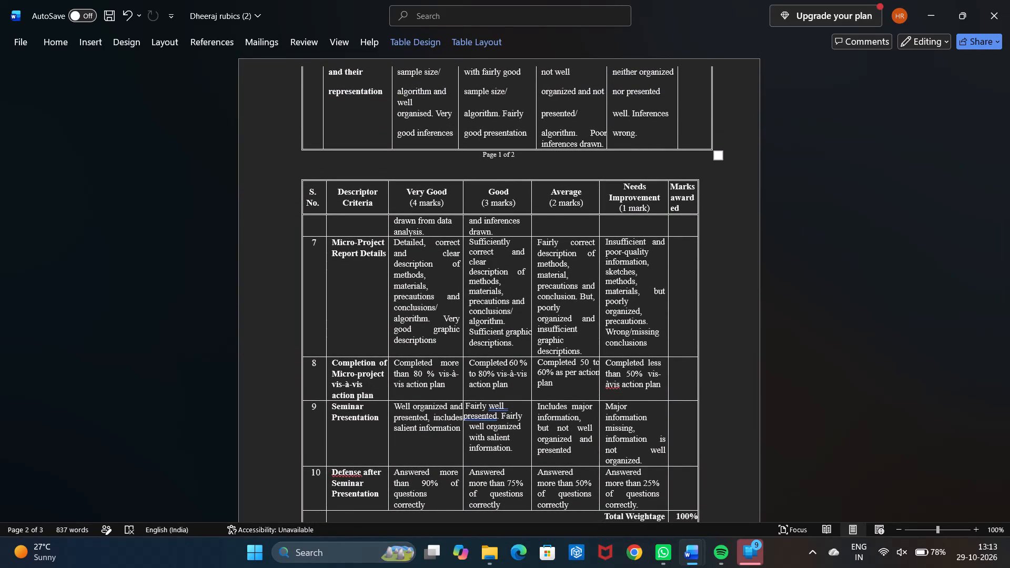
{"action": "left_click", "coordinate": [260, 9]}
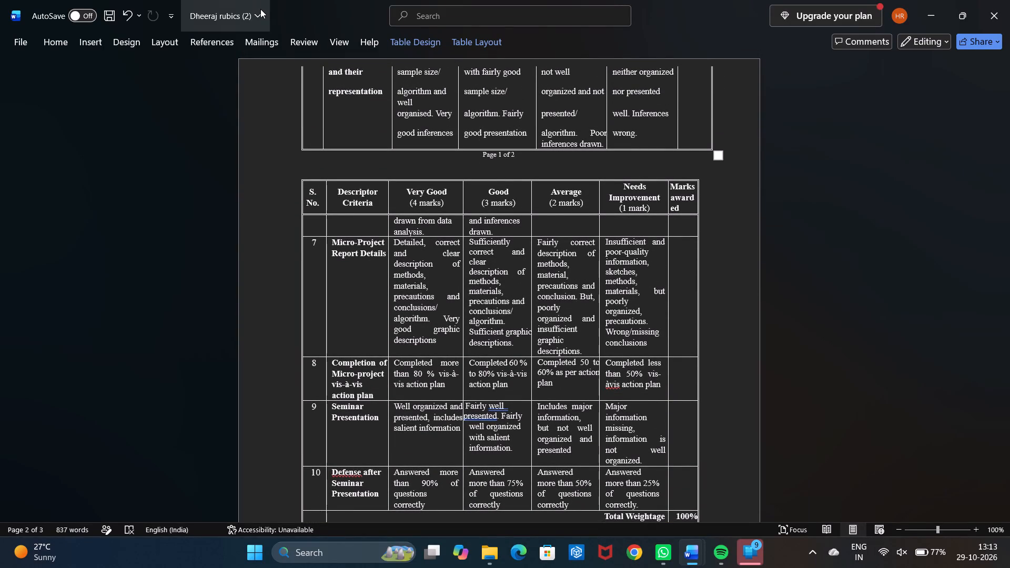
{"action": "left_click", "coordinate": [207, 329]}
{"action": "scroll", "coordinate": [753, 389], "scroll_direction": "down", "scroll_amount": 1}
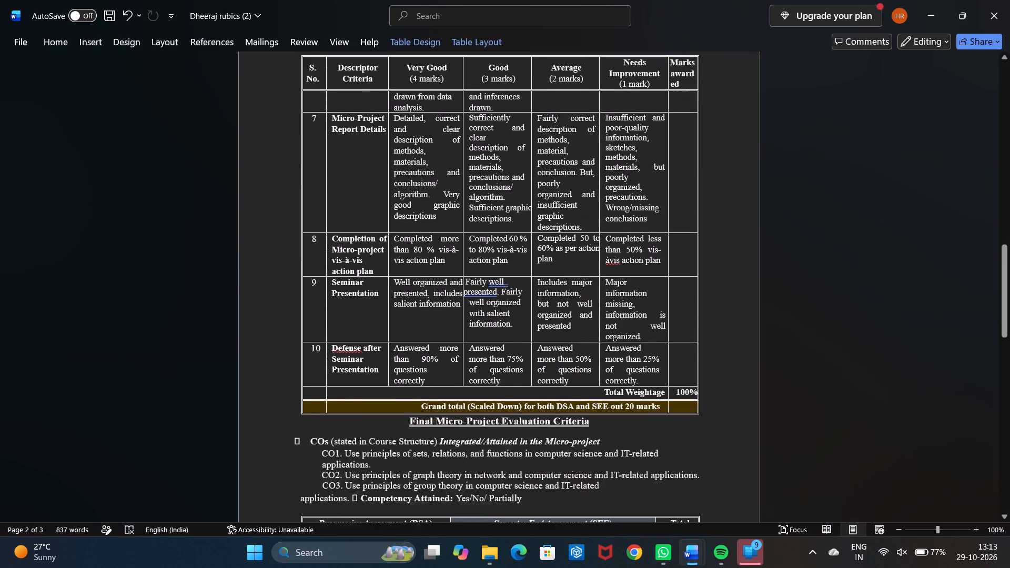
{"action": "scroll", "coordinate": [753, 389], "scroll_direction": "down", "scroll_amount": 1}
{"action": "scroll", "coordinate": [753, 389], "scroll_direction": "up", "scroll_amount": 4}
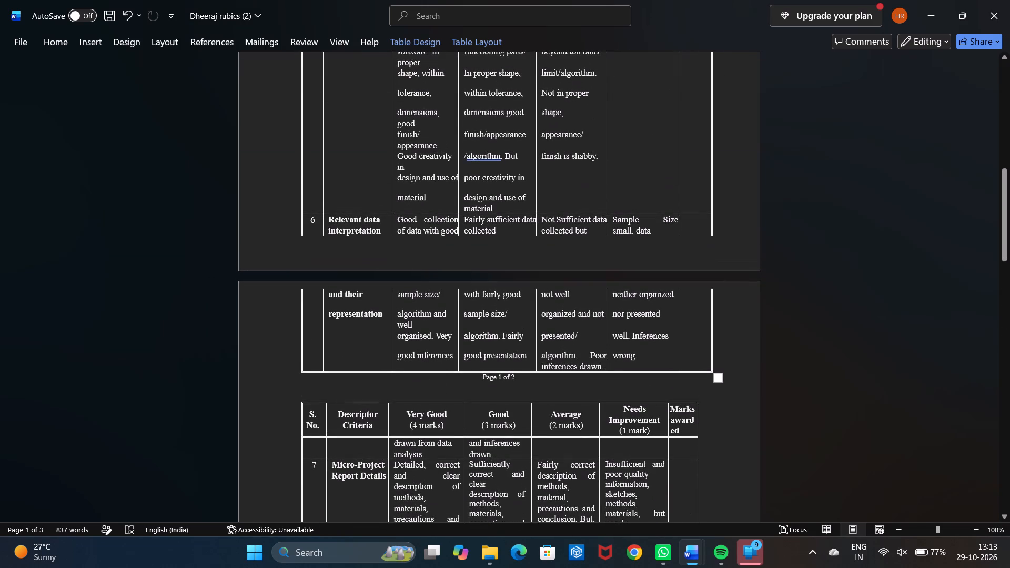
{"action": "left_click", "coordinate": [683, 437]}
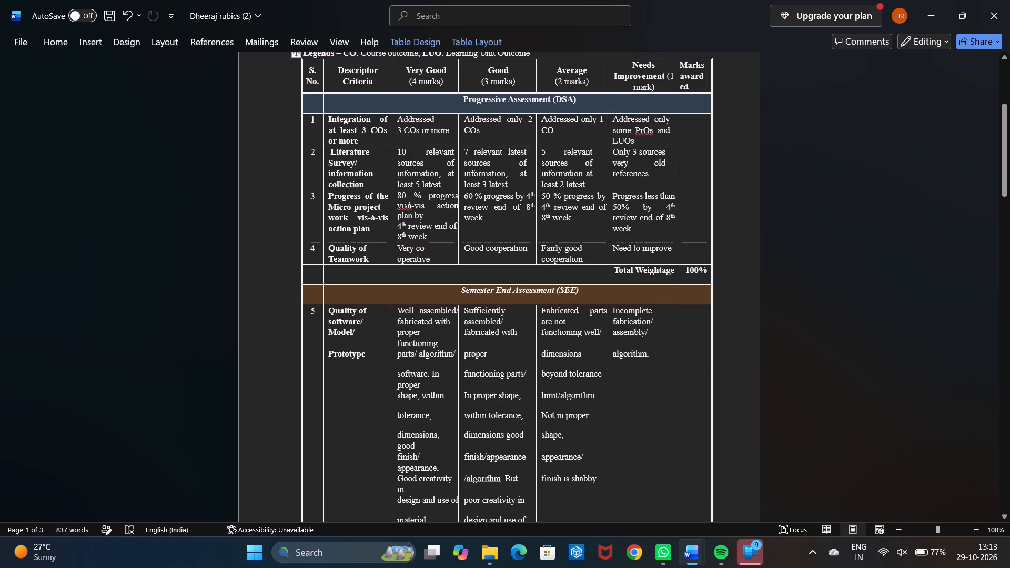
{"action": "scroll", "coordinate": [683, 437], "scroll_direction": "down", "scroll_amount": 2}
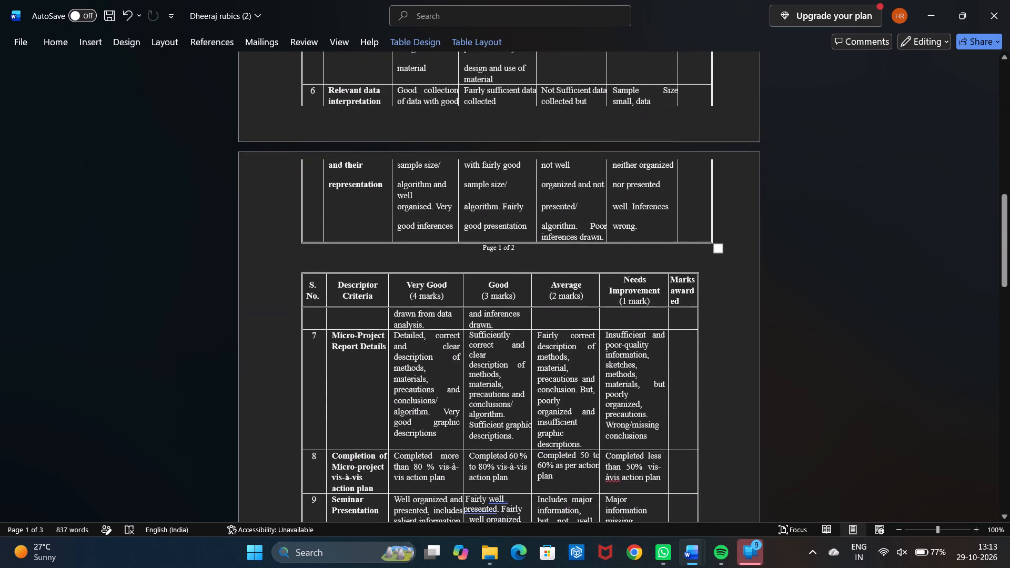
Review both rubric tables, from the project title on page 1 down to the evaluation criteria and notes on page 2.
{"action": "scroll", "coordinate": [683, 437], "scroll_direction": "down", "scroll_amount": 3}
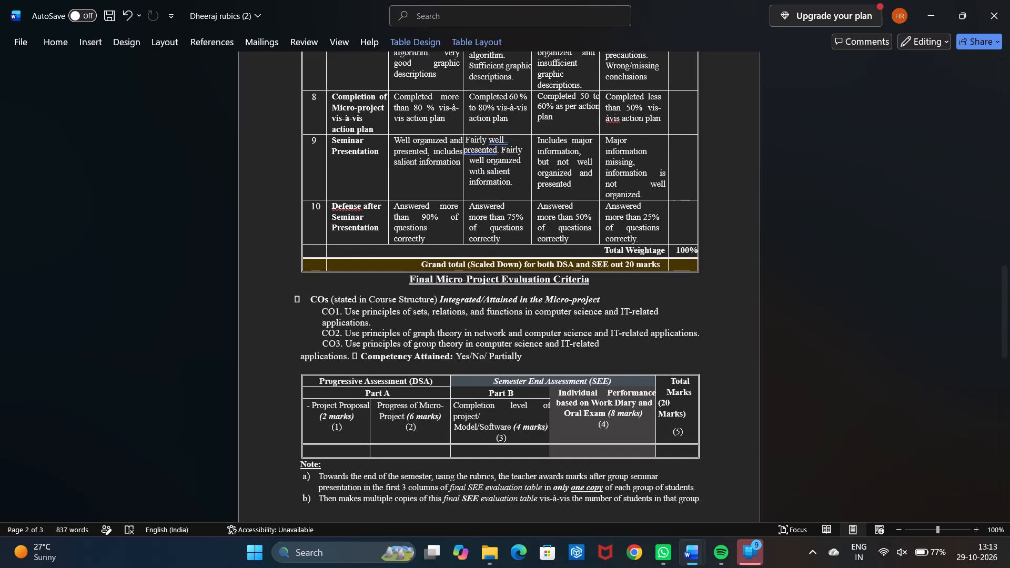
{"action": "scroll", "coordinate": [683, 437], "scroll_direction": "up", "scroll_amount": 4}
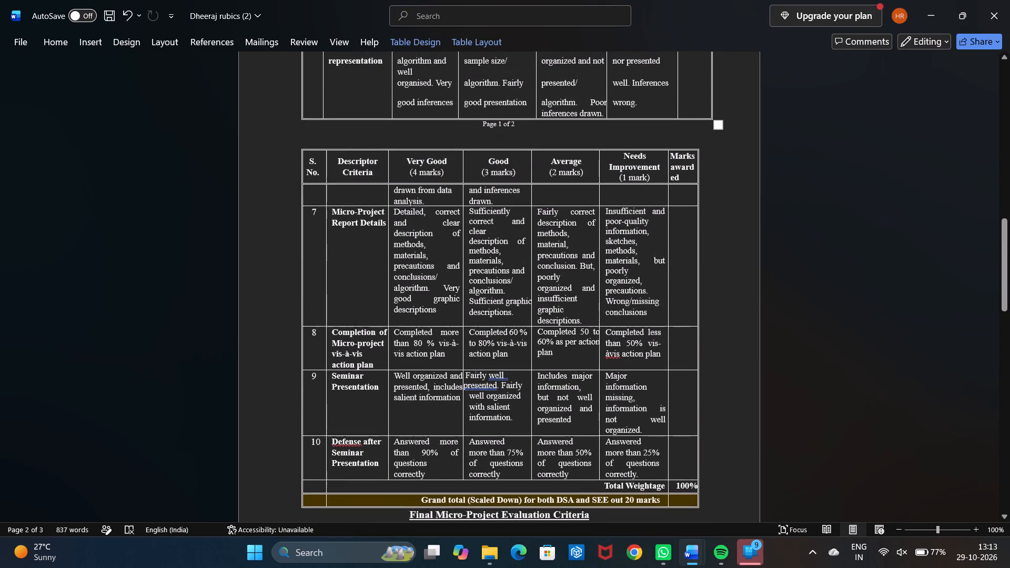
{"action": "scroll", "coordinate": [611, 247], "scroll_direction": "up", "scroll_amount": 3}
{"action": "scroll", "coordinate": [611, 247], "scroll_direction": "down", "scroll_amount": 1}
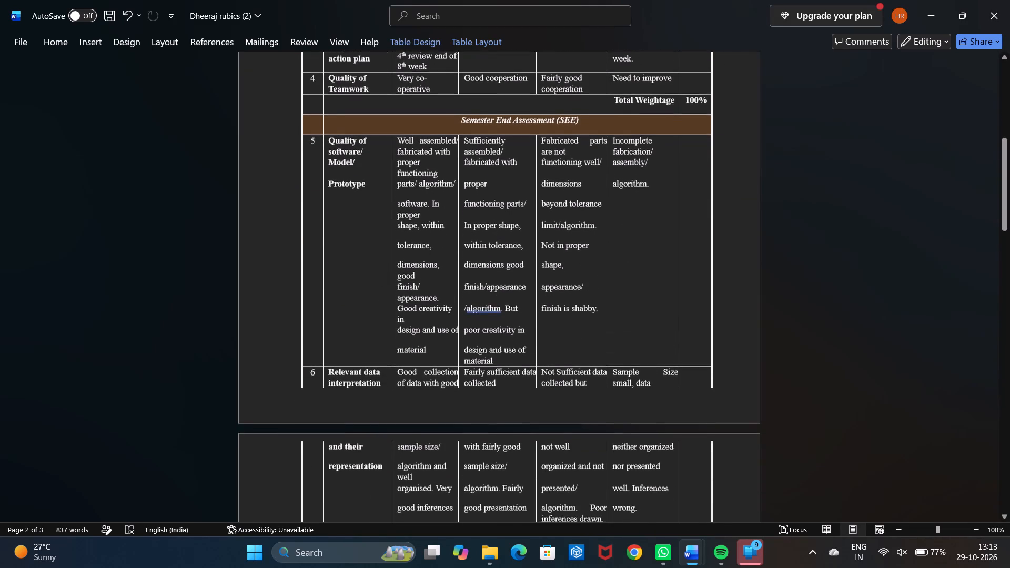
{"action": "scroll", "coordinate": [611, 247], "scroll_direction": "up", "scroll_amount": 1}
{"action": "scroll", "coordinate": [611, 247], "scroll_direction": "right", "scroll_amount": 1}
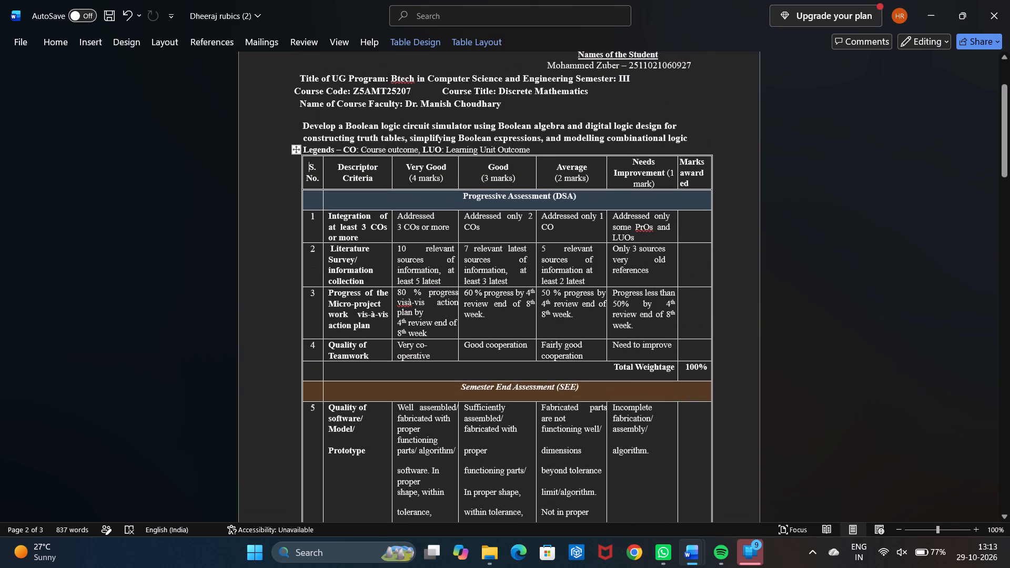
{"action": "scroll", "coordinate": [611, 247], "scroll_direction": "right", "scroll_amount": 2}
{"action": "scroll", "coordinate": [611, 247], "scroll_direction": "down", "scroll_amount": 1}
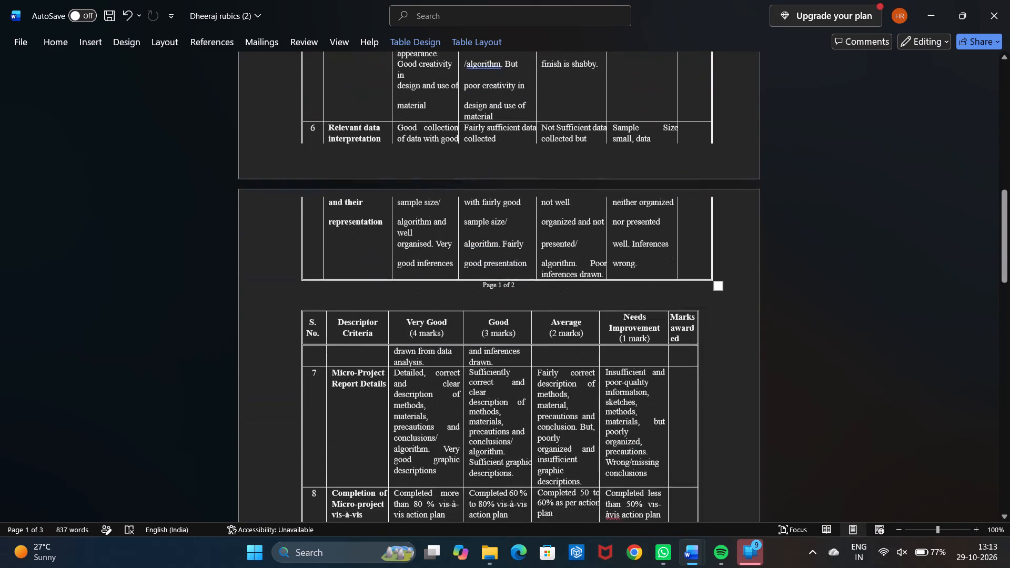
{"action": "scroll", "coordinate": [611, 247], "scroll_direction": "down", "scroll_amount": 1}
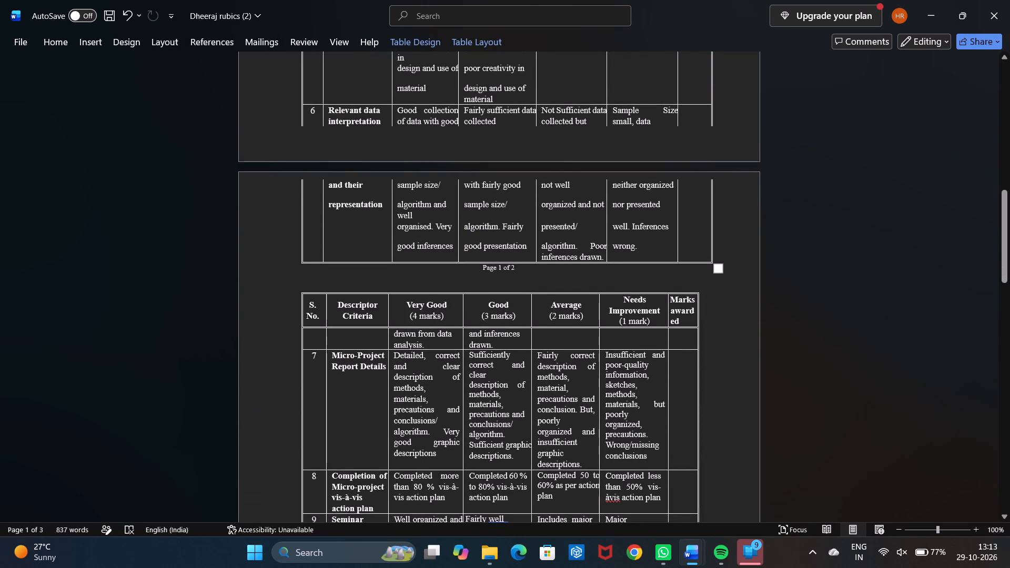
Delete the header row with S. No., Descriptor Criteria and the mark levels from the second rubric table.
{"action": "left_click", "coordinate": [307, 299]}
{"action": "left_click_drag", "start_coordinate": [307, 299], "coordinate": [536, 327]}
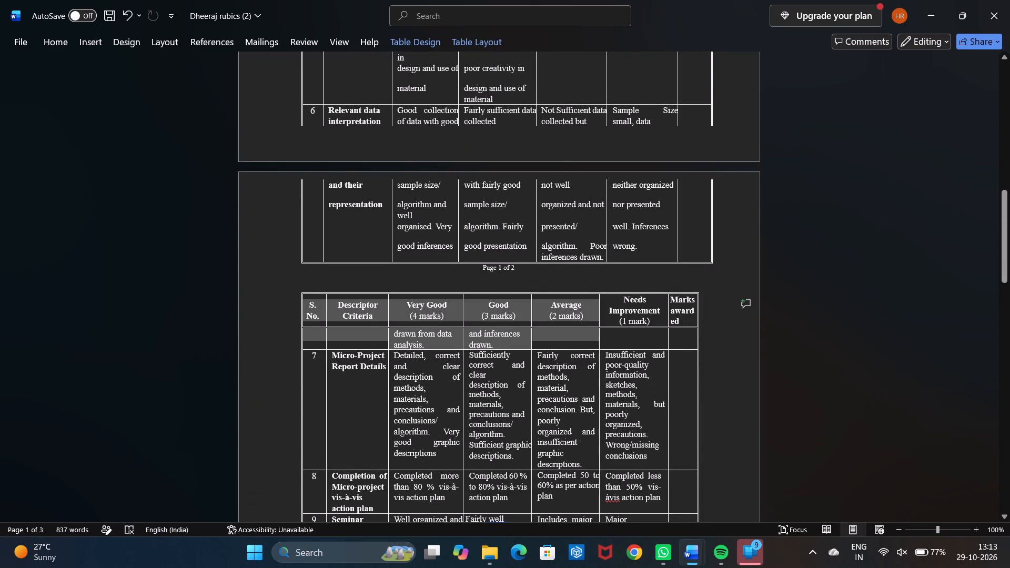
{"action": "left_click_drag", "start_coordinate": [536, 327], "coordinate": [683, 310]}
{"action": "key", "text": "BackSpace"}
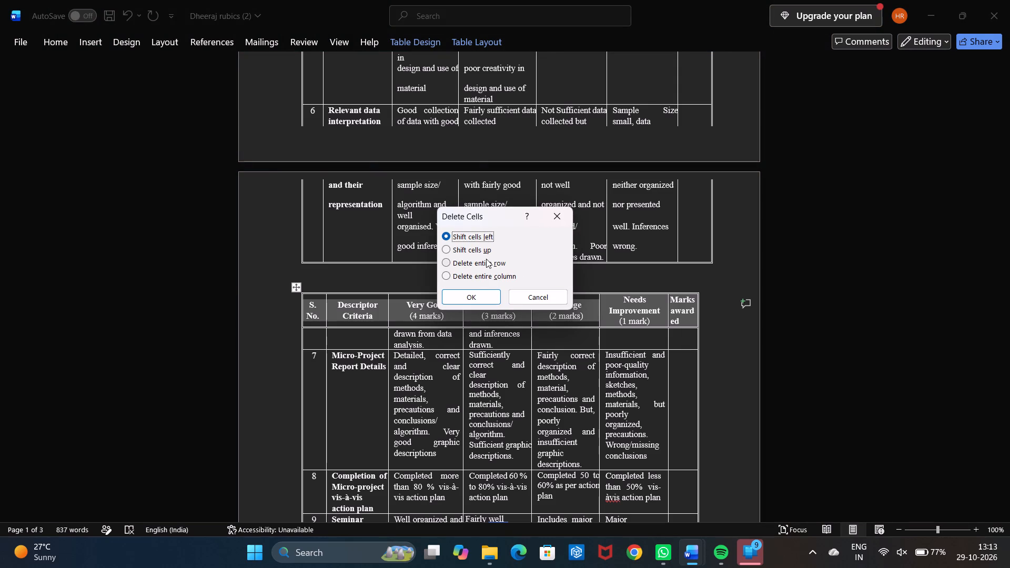
{"action": "left_click", "coordinate": [463, 296]}
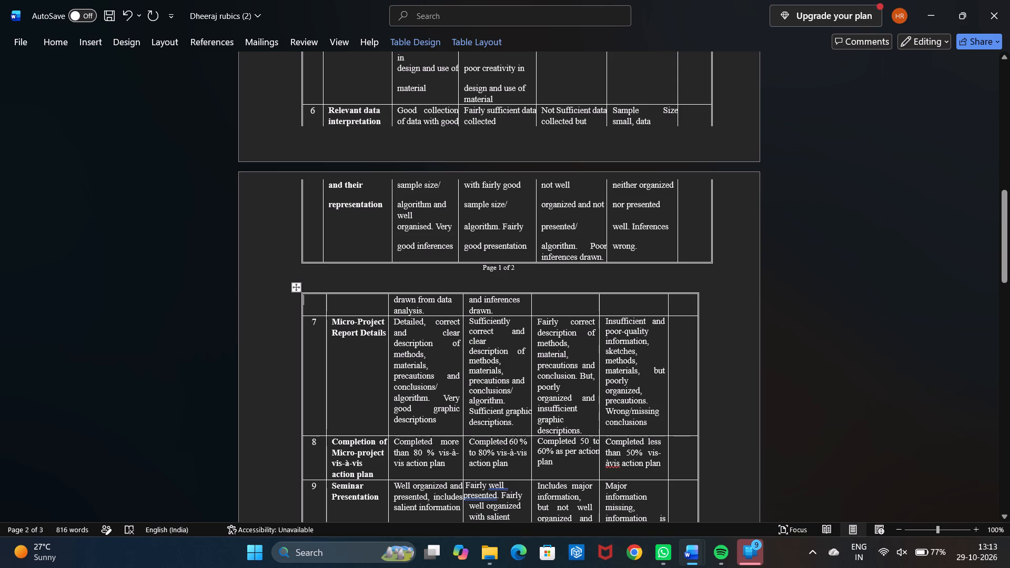
Check the second rubric table, evaluation criteria, notes and signature section for how they fall across pages 2 and 3.
{"action": "scroll", "coordinate": [690, 377], "scroll_direction": "down", "scroll_amount": 19}
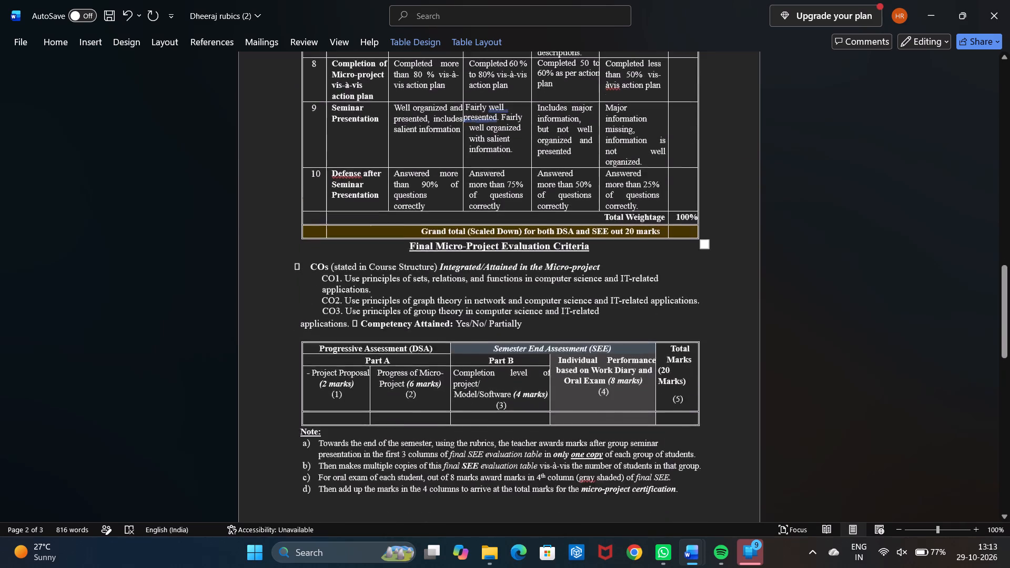
{"action": "scroll", "coordinate": [690, 377], "scroll_direction": "down", "scroll_amount": 12}
{"action": "scroll", "coordinate": [690, 377], "scroll_direction": "up", "scroll_amount": 9}
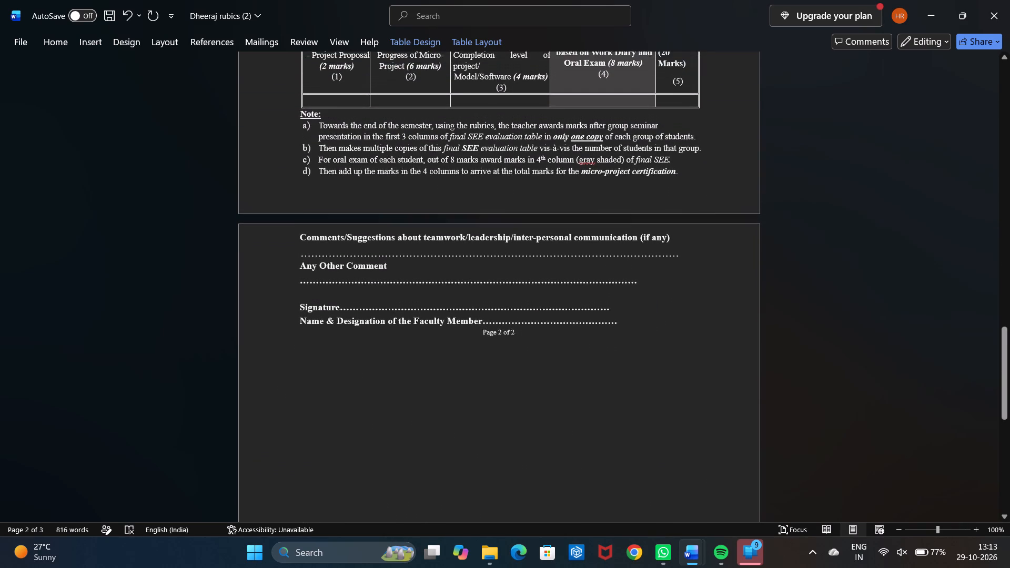
{"action": "scroll", "coordinate": [690, 377], "scroll_direction": "up", "scroll_amount": 2}
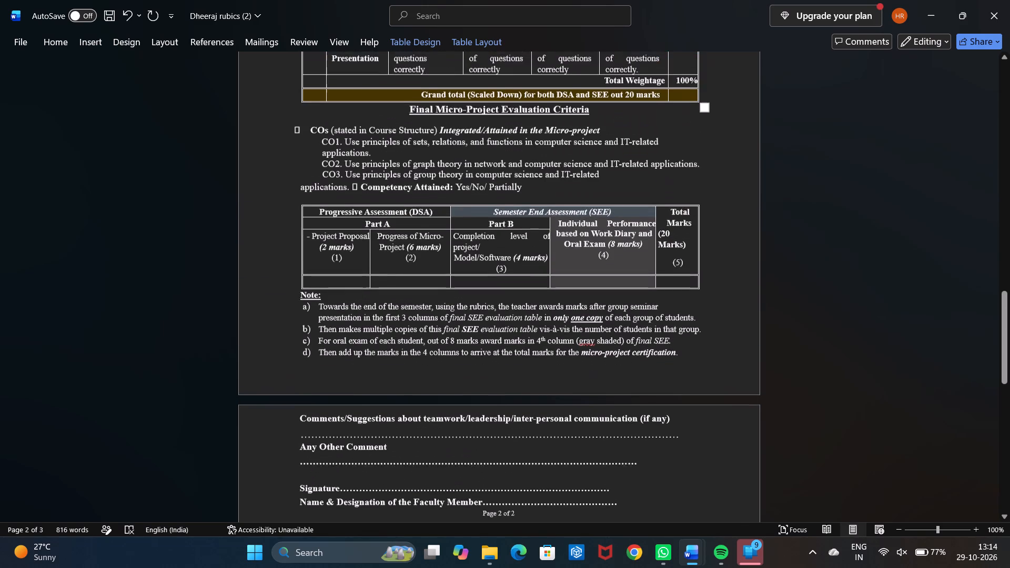
{"action": "scroll", "coordinate": [690, 377], "scroll_direction": "up", "scroll_amount": 3}
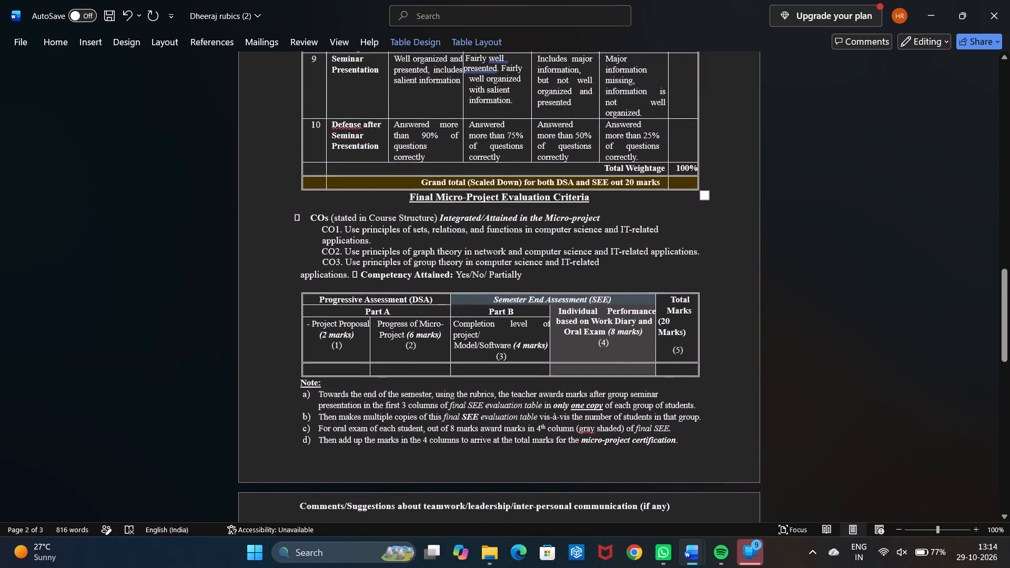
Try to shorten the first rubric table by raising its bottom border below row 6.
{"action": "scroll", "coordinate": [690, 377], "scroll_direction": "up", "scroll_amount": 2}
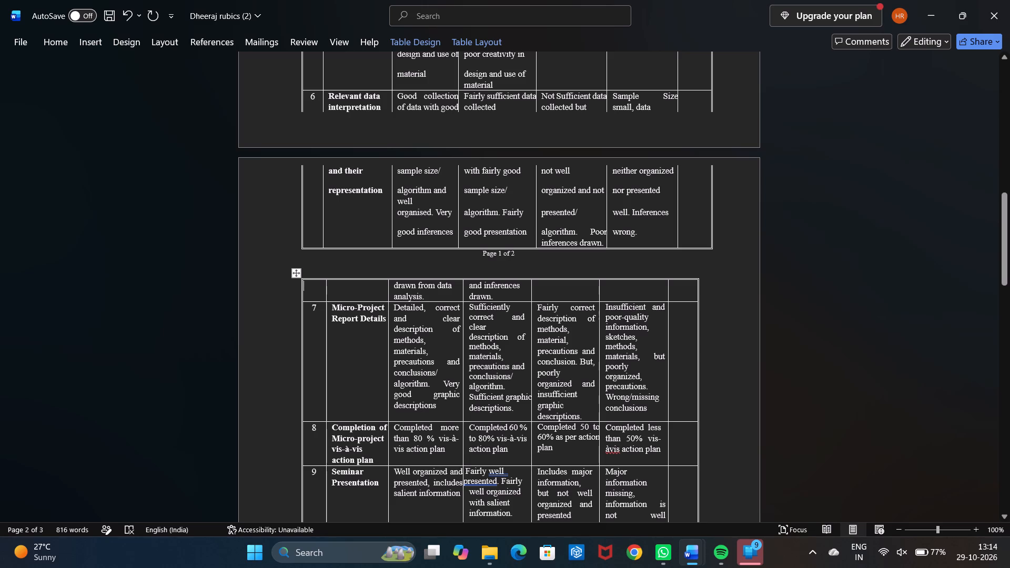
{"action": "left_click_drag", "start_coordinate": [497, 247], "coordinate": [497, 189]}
Widen the first rubric table on both sides, stretching the S. No. and Marks awarded columns nearly to the page edges.
{"action": "scroll", "coordinate": [355, 209], "scroll_direction": "up", "scroll_amount": 13}
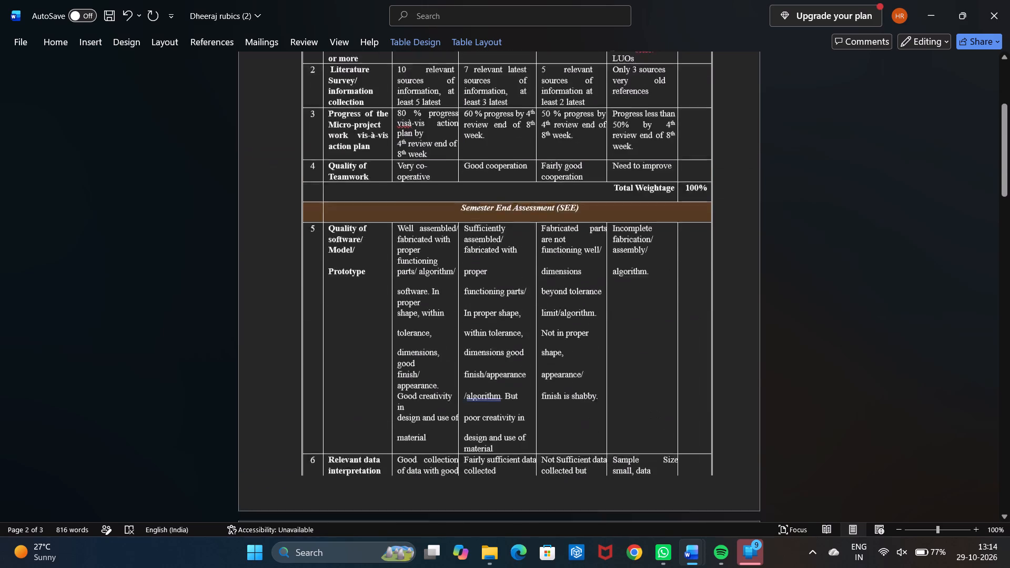
{"action": "scroll", "coordinate": [355, 209], "scroll_direction": "up", "scroll_amount": 8}
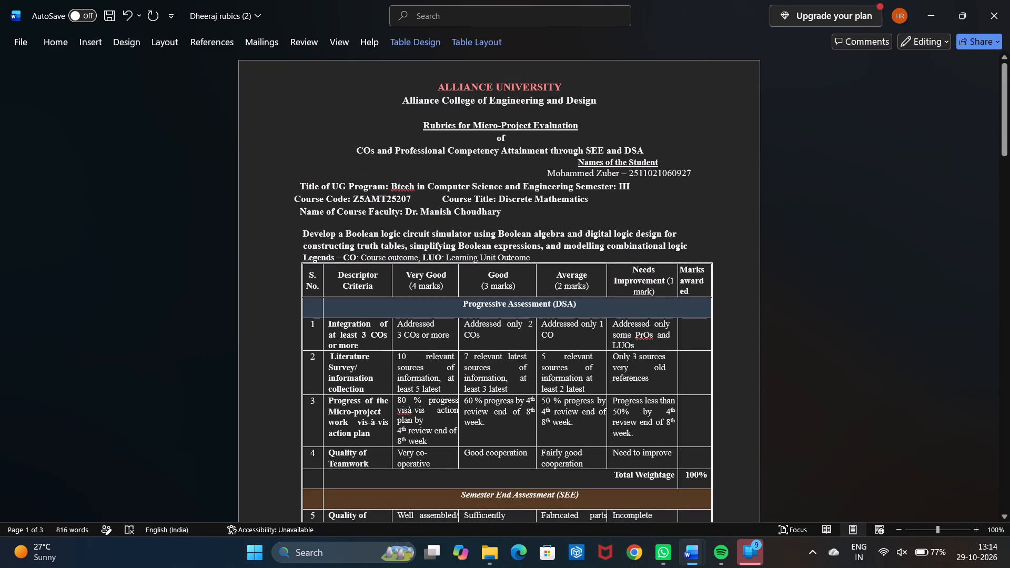
{"action": "left_click_drag", "start_coordinate": [301, 291], "coordinate": [264, 291]}
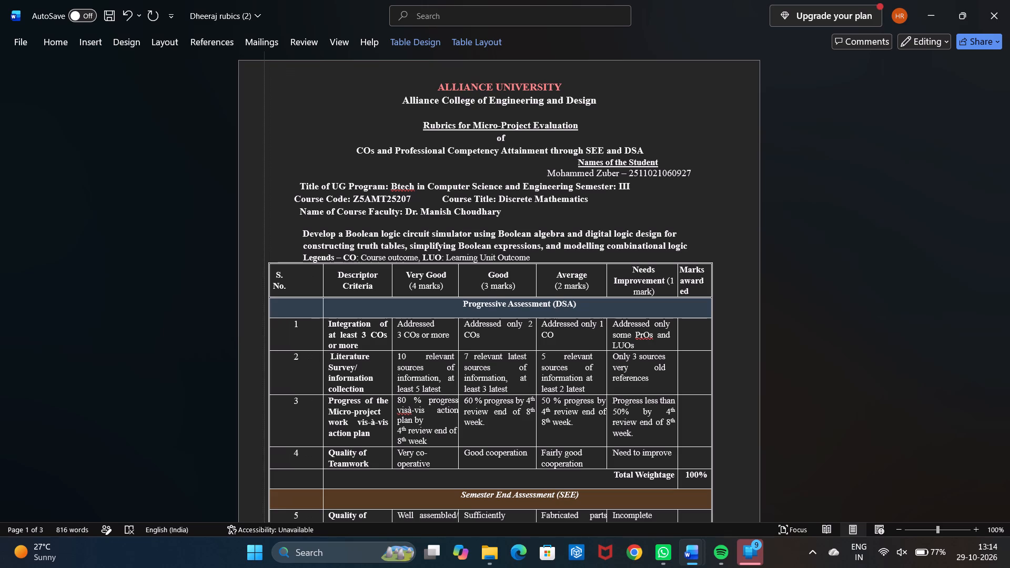
{"action": "left_click_drag", "start_coordinate": [264, 291], "coordinate": [263, 291]}
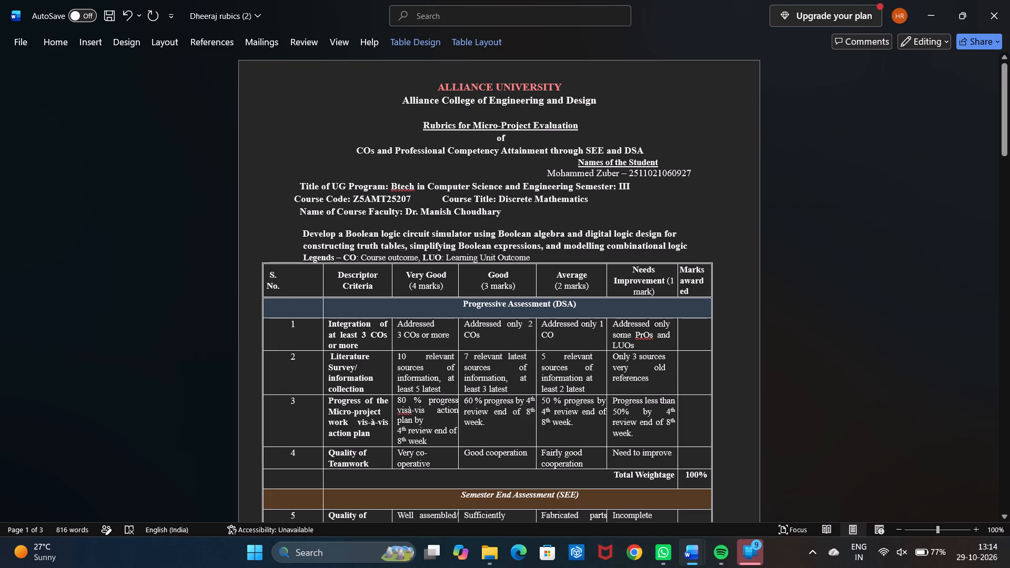
{"action": "left_click_drag", "start_coordinate": [712, 358], "coordinate": [743, 357]}
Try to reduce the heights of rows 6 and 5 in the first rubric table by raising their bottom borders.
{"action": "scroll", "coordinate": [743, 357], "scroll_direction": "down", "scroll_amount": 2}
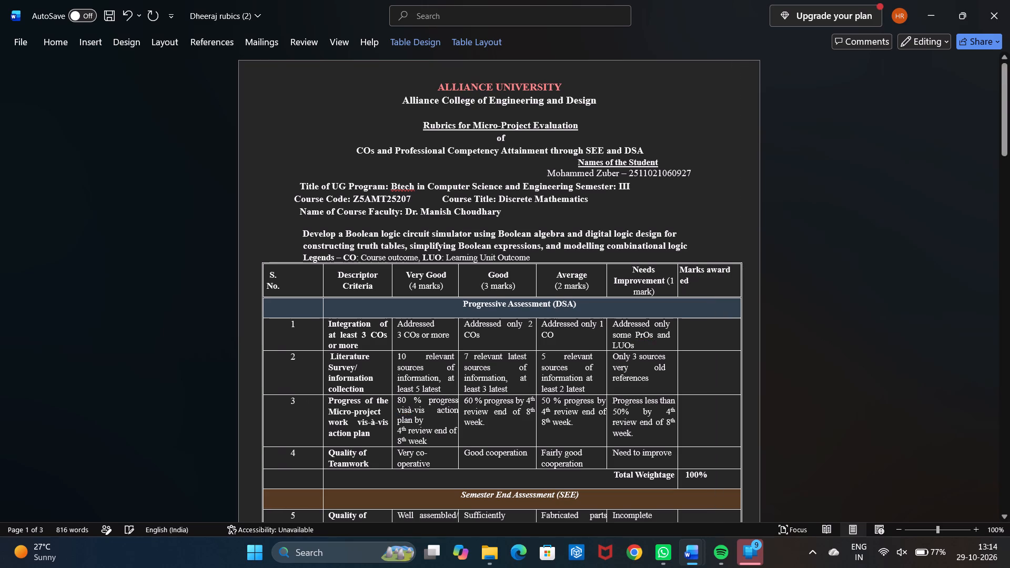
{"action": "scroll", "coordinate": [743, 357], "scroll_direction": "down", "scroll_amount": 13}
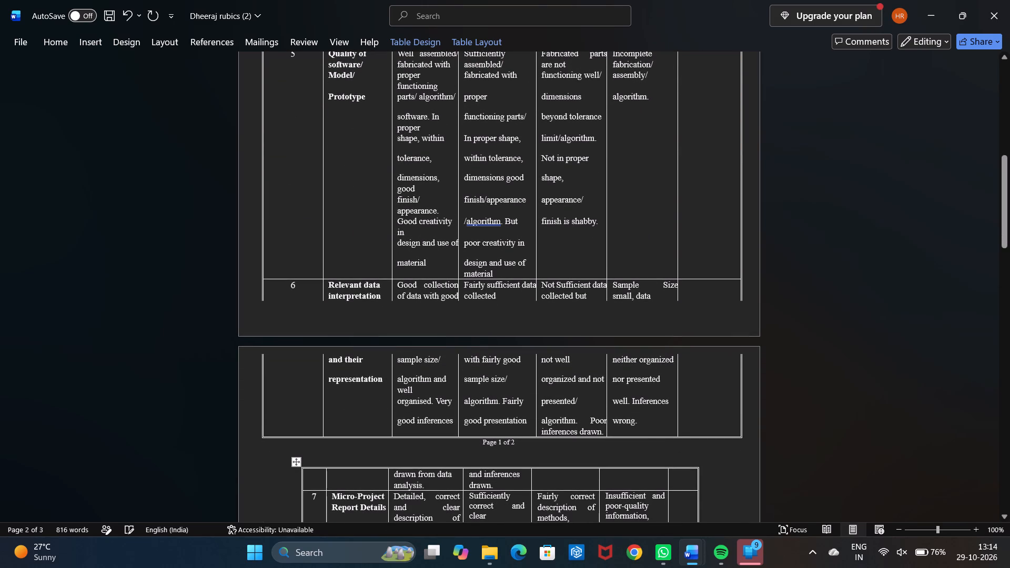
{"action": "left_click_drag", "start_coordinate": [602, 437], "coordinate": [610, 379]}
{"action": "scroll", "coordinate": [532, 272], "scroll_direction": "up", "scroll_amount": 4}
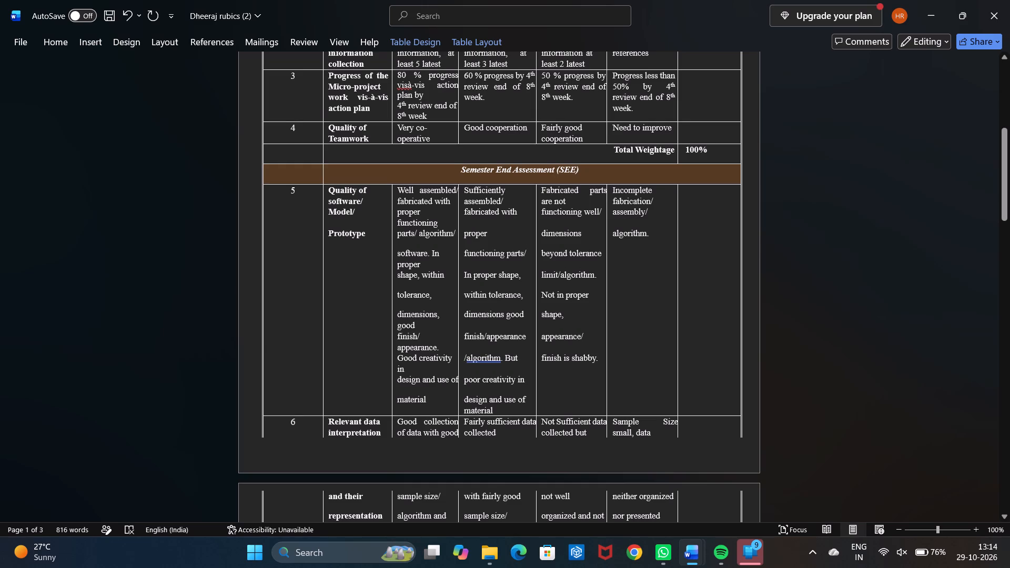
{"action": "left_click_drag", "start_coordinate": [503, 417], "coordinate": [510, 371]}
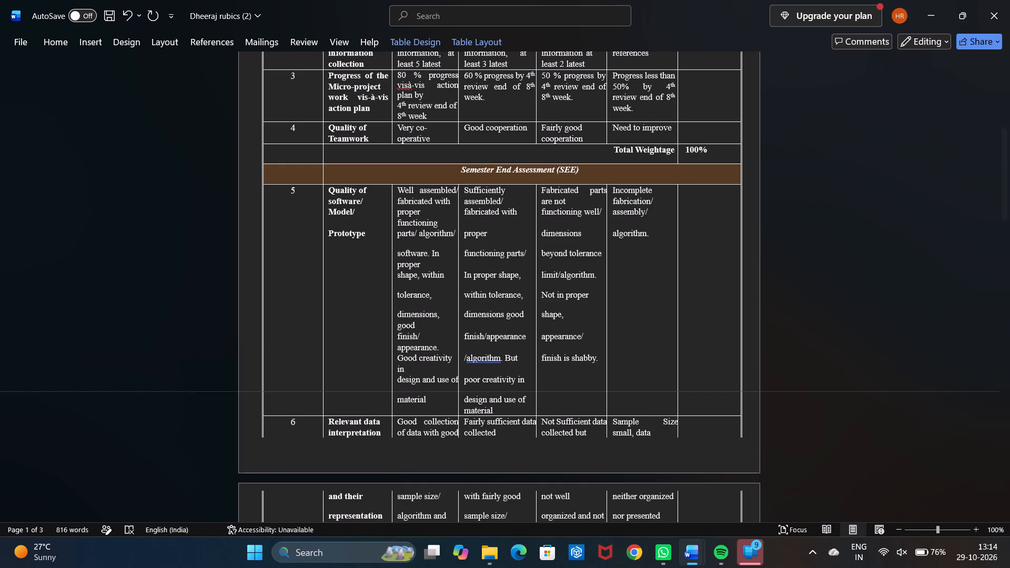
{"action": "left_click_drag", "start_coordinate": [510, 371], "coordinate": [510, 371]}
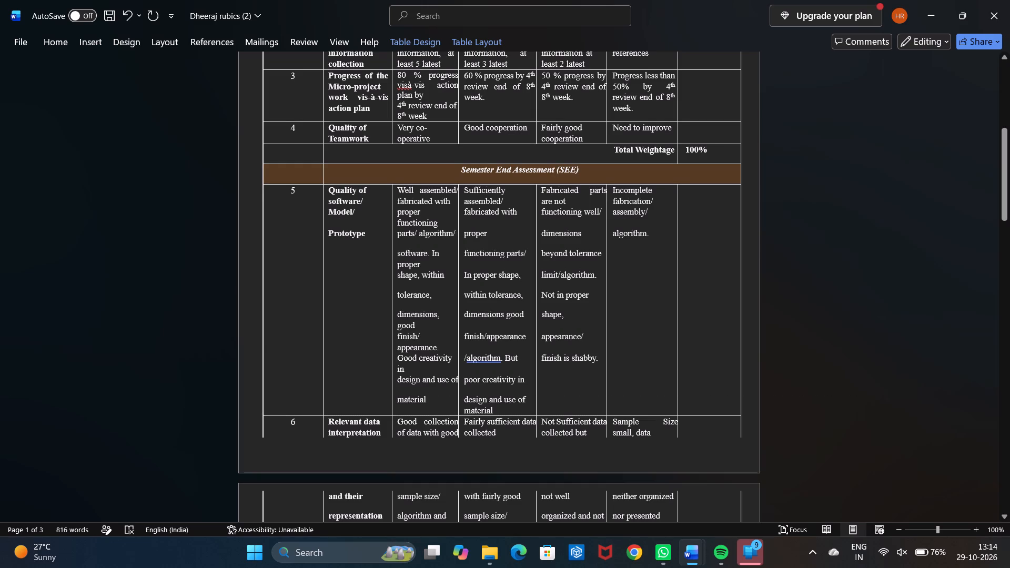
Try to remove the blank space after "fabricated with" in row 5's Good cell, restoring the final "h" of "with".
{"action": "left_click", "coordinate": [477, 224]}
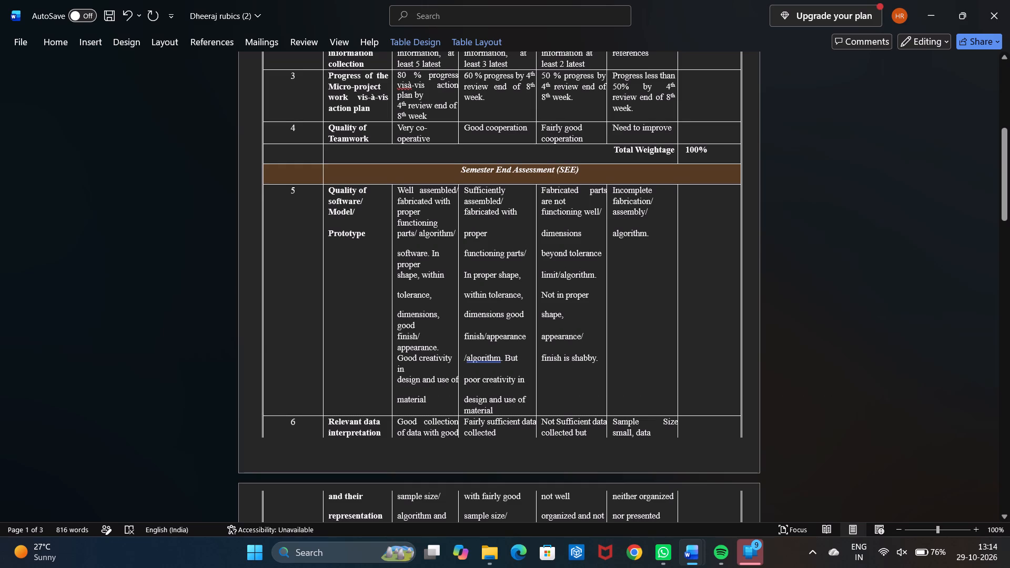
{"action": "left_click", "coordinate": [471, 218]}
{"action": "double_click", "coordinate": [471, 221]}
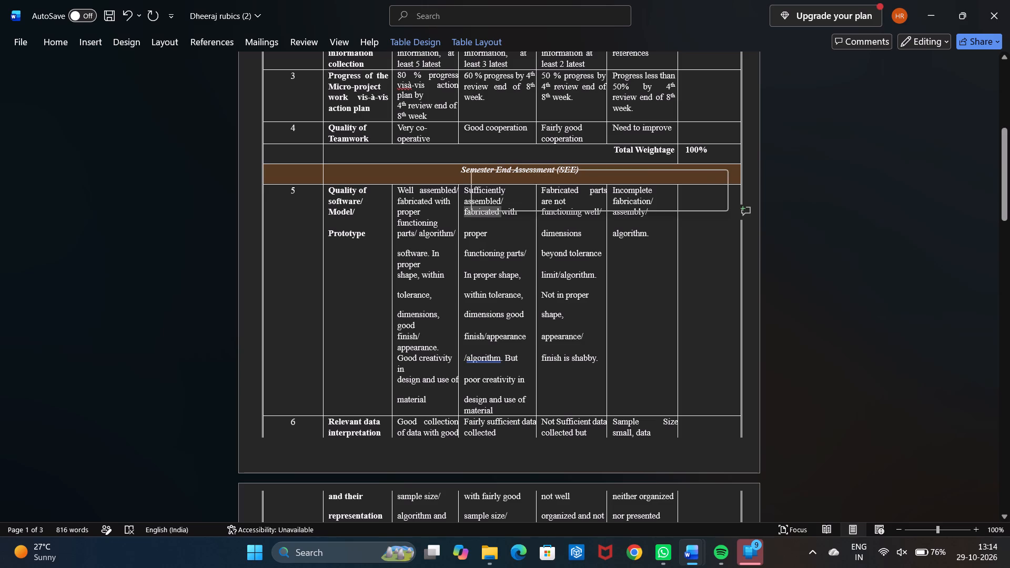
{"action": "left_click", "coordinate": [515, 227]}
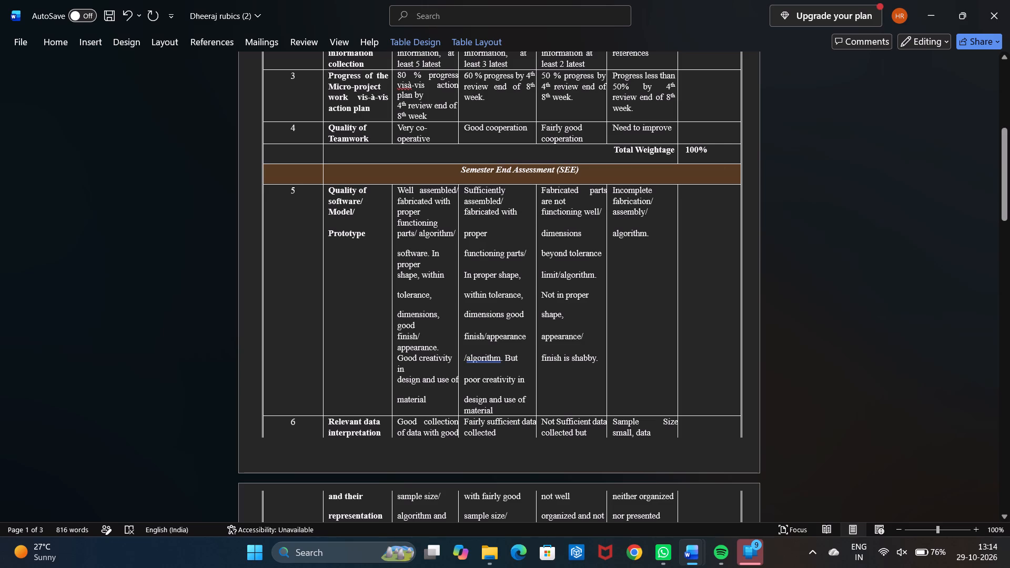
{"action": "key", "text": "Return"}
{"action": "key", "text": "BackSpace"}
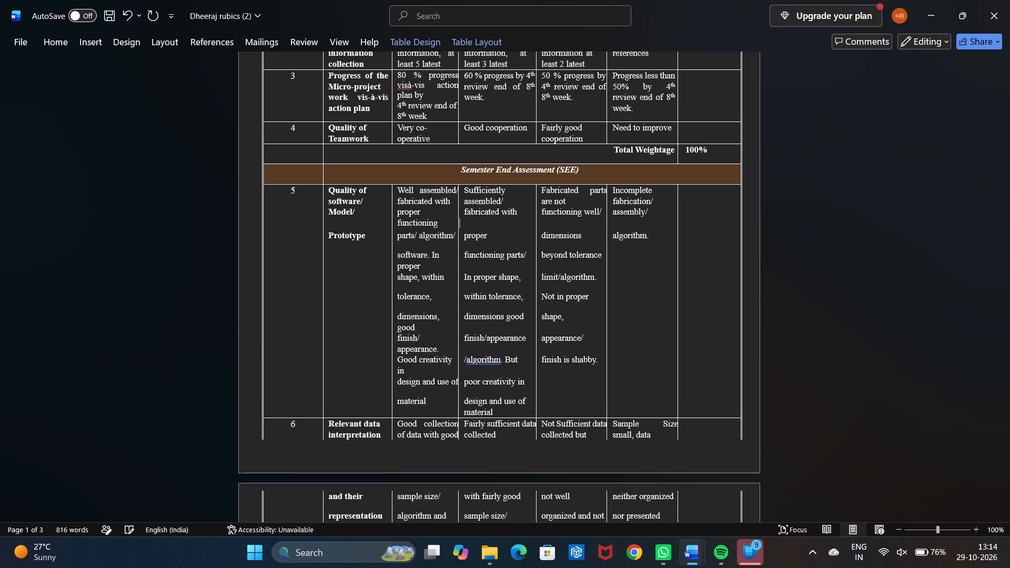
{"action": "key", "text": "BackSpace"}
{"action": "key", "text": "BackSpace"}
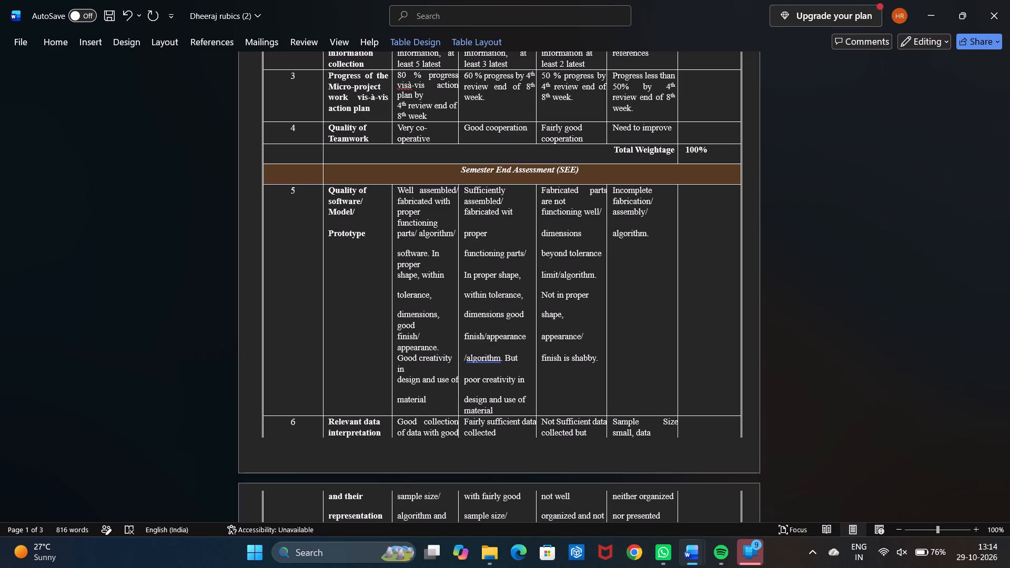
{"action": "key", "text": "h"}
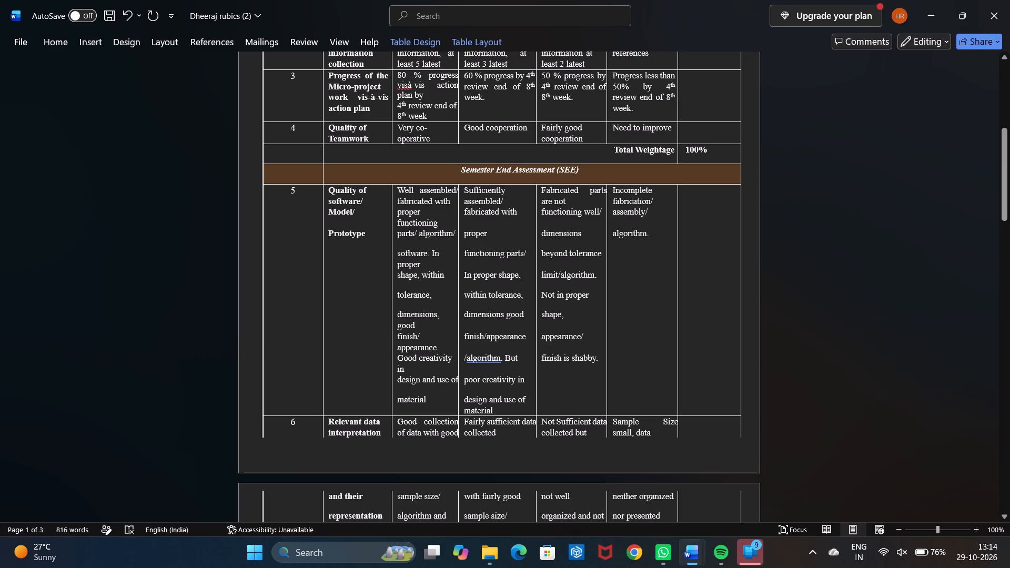
Try to remove the blank space between "fabricated with" and "proper" in row 5's Good cell, clearing the indent before "proper".
{"action": "left_click", "coordinate": [473, 226]}
{"action": "left_click", "coordinate": [470, 221]}
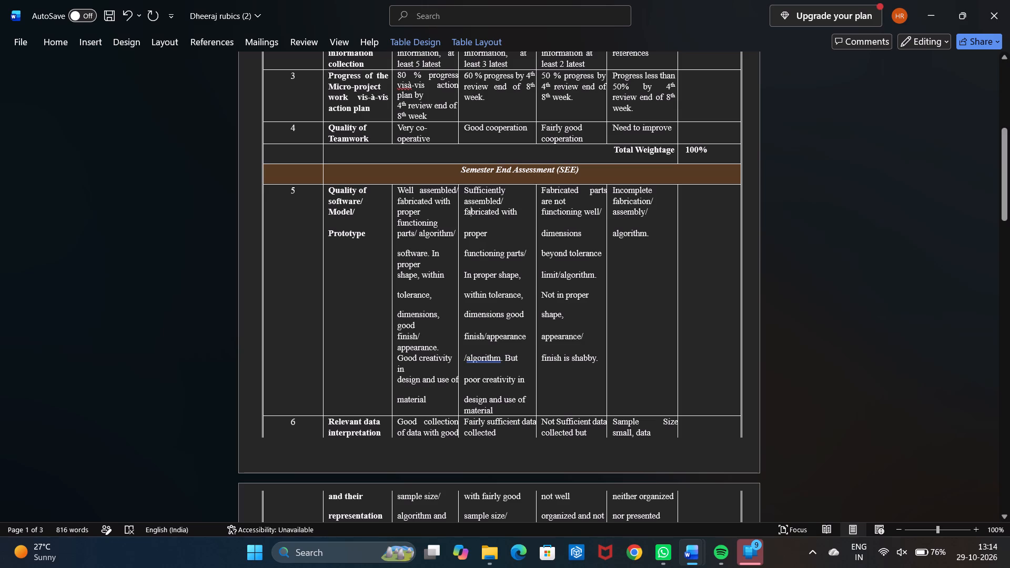
{"action": "left_click", "coordinate": [478, 226]}
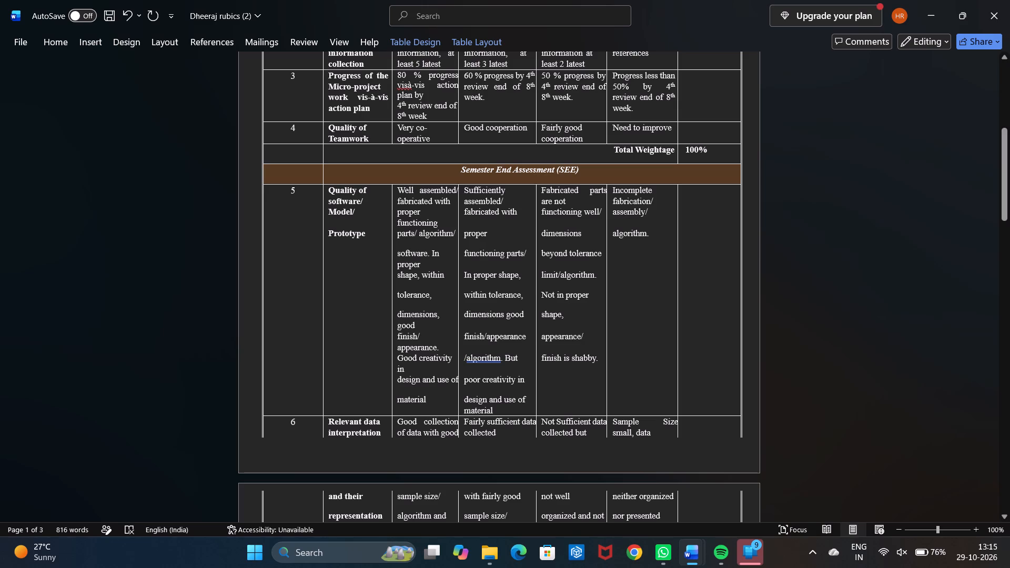
{"action": "left_click", "coordinate": [466, 236]}
{"action": "key", "text": "BackSpace"}
{"action": "key", "text": "BackSpace"}
{"action": "key", "text": "BackSpace"}
{"action": "key", "text": "BackSpace"}
{"action": "key", "text": "BackSpace"}
{"action": "key", "text": "BackSpace"}
{"action": "key", "text": "BackSpace"}
{"action": "key", "text": "BackSpace"}
{"action": "key", "text": "BackSpace"}
{"action": "key", "text": "BackSpace"}
{"action": "key", "text": "BackSpace"}
{"action": "key", "text": "BackSpace"}
{"action": "key", "text": "BackSpace"}
{"action": "key", "text": "BackSpace"}
{"action": "key", "text": "BackSpace"}
{"action": "key", "text": "BackSpace"}
{"action": "key", "text": "BackSpace"}
{"action": "key", "text": "BackSpace"}
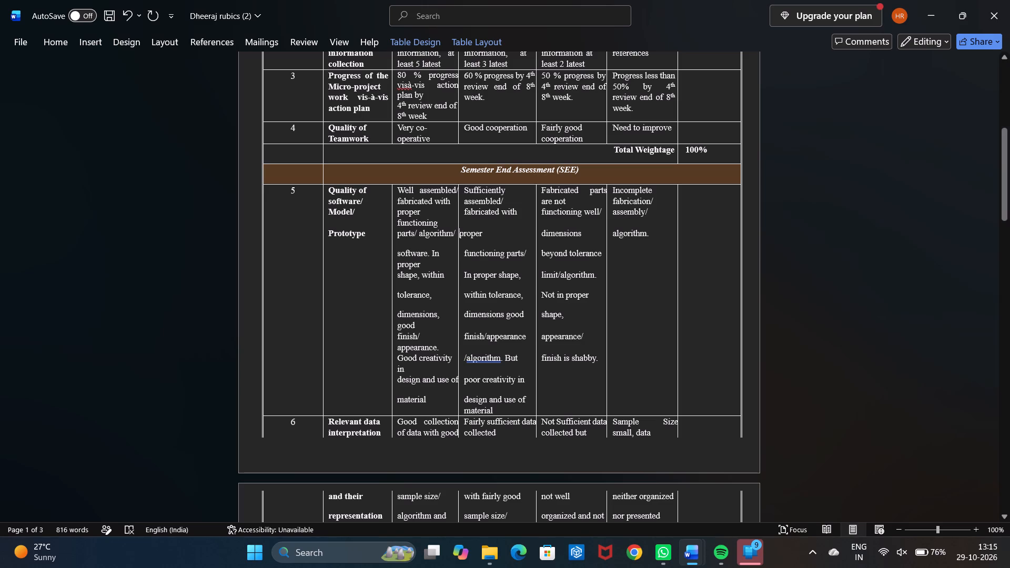
{"action": "triple_click", "coordinate": [480, 223]}
{"action": "left_click", "coordinate": [480, 223]}
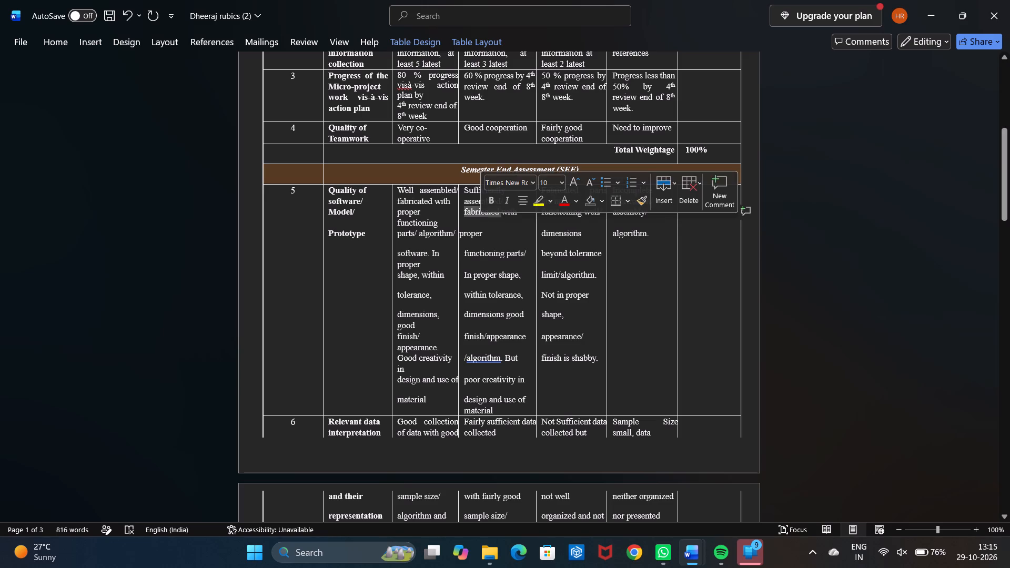
{"action": "left_click", "coordinate": [502, 231]}
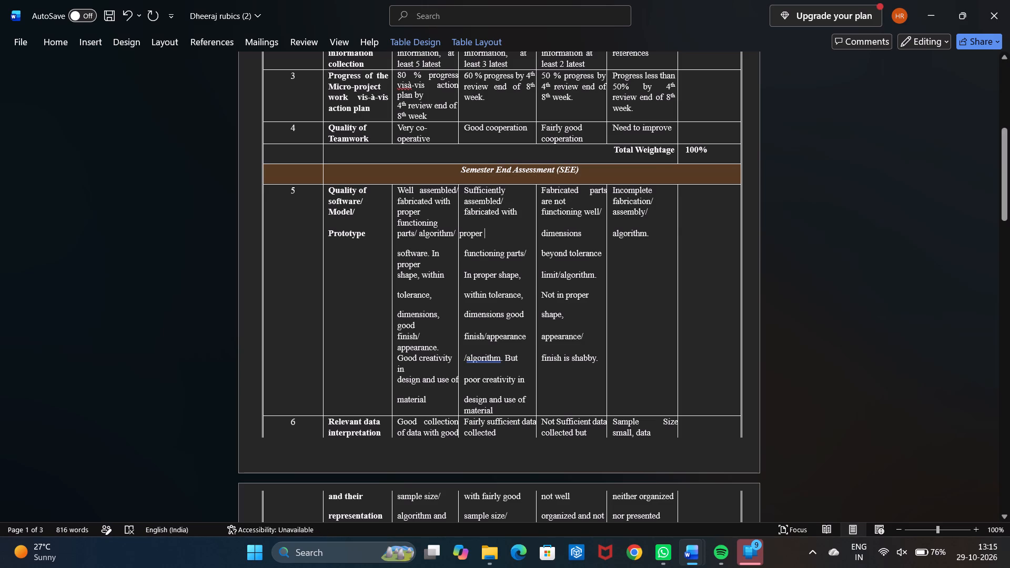
{"action": "left_click", "coordinate": [470, 222]}
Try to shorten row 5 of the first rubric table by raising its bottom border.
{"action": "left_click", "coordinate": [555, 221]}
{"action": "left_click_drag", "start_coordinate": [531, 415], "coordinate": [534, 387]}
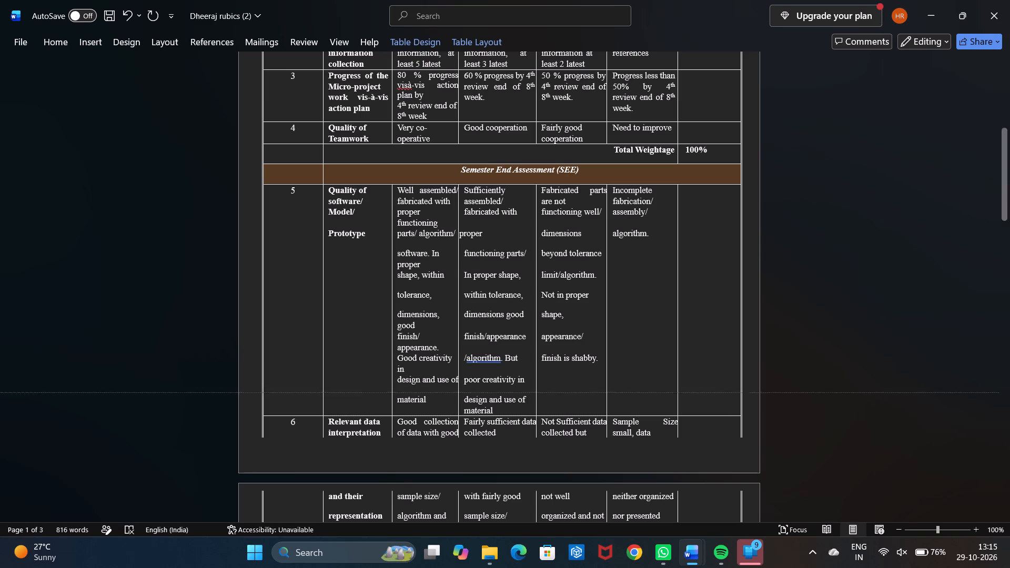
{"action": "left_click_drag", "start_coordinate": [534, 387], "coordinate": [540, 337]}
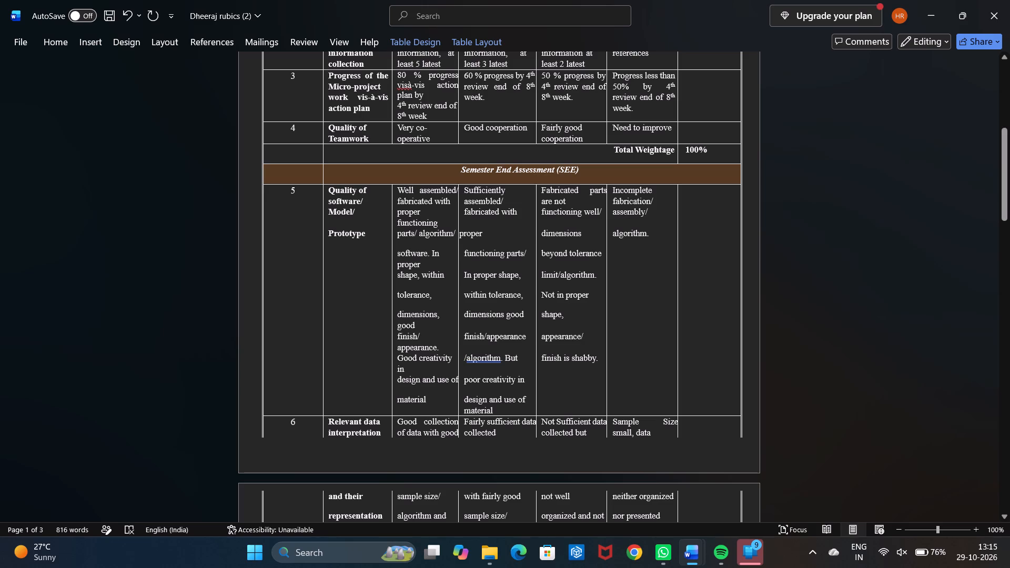
Widen the Good column of the first rubric table slightly into the Average column.
{"action": "left_click_drag", "start_coordinate": [534, 312], "coordinate": [552, 312]}
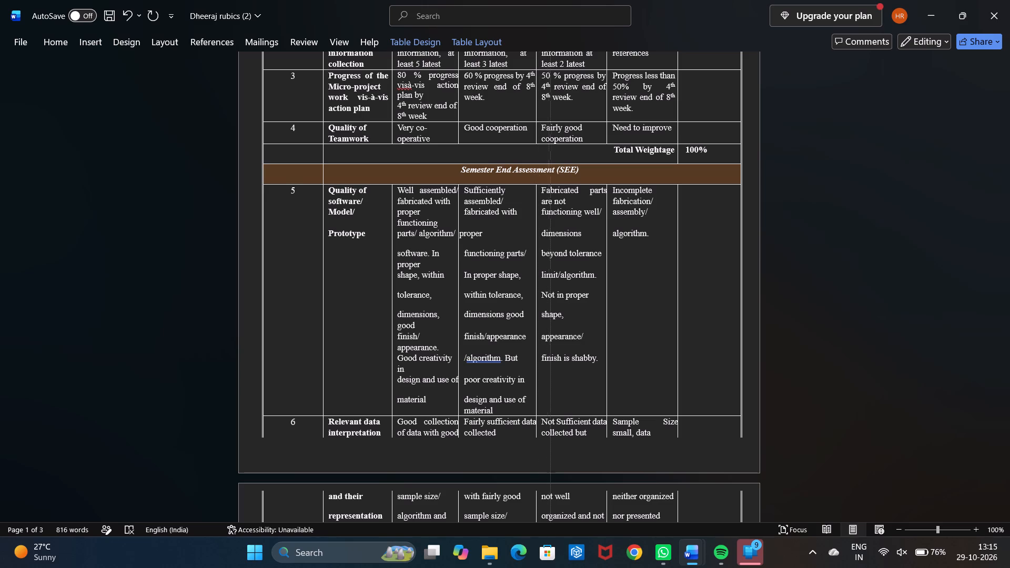
{"action": "left_click_drag", "start_coordinate": [552, 312], "coordinate": [554, 312]}
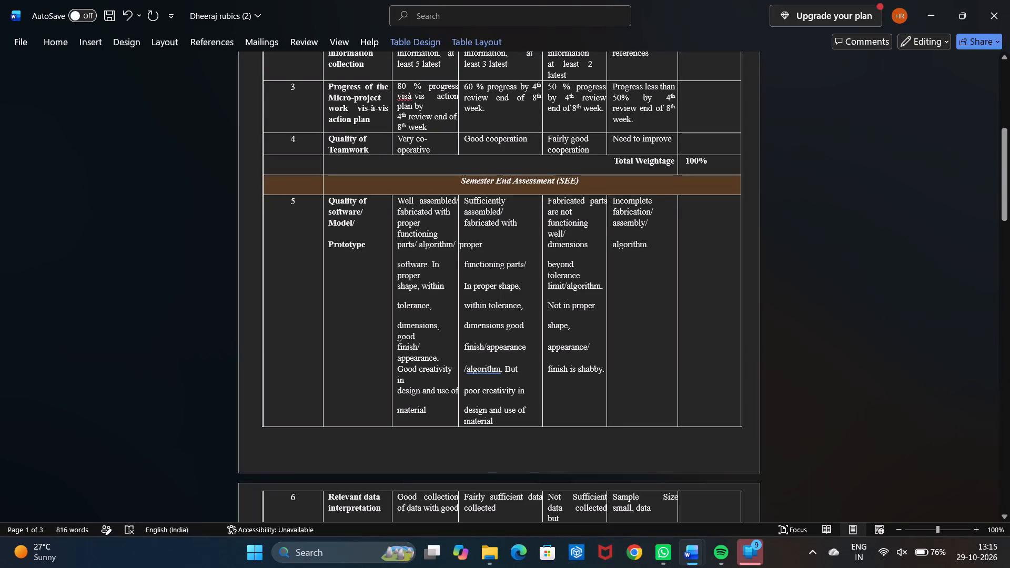
Narrow the S. No. column of the first rubric table, giving the freed width to the Descriptor Criteria column.
{"action": "left_click_drag", "start_coordinate": [322, 285], "coordinate": [288, 288]}
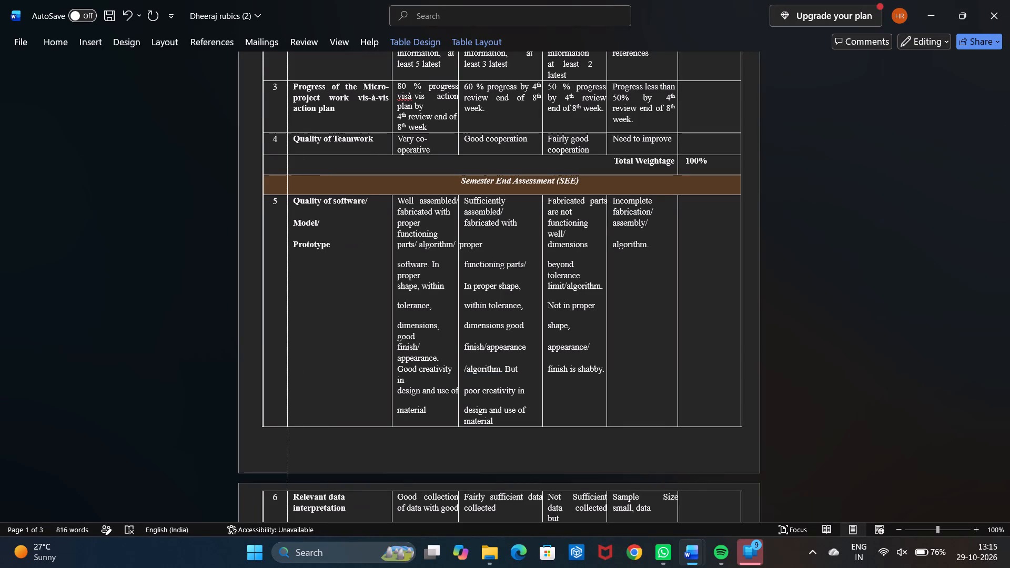
{"action": "left_click_drag", "start_coordinate": [288, 288], "coordinate": [312, 292]}
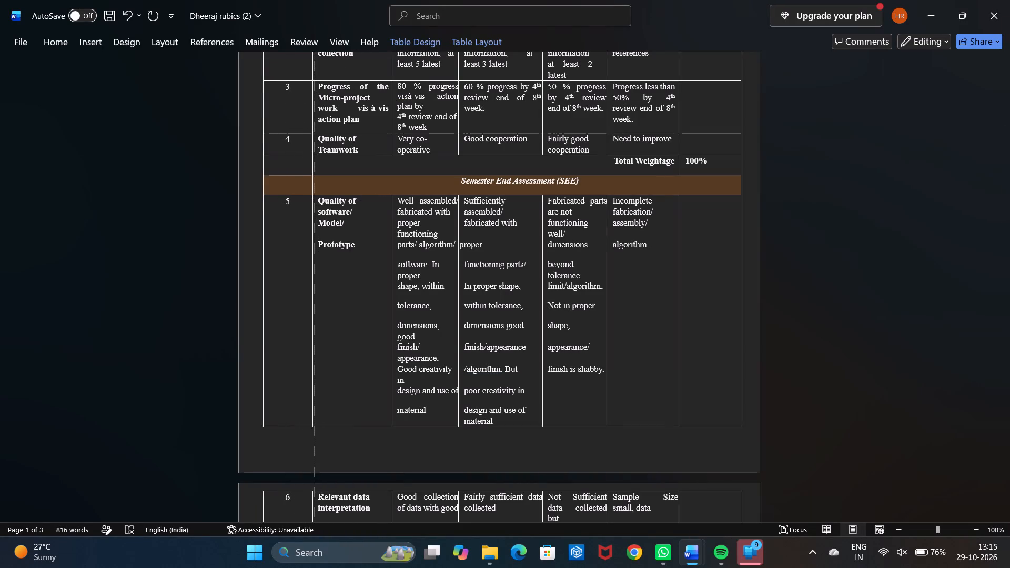
{"action": "left_click_drag", "start_coordinate": [312, 292], "coordinate": [304, 291]}
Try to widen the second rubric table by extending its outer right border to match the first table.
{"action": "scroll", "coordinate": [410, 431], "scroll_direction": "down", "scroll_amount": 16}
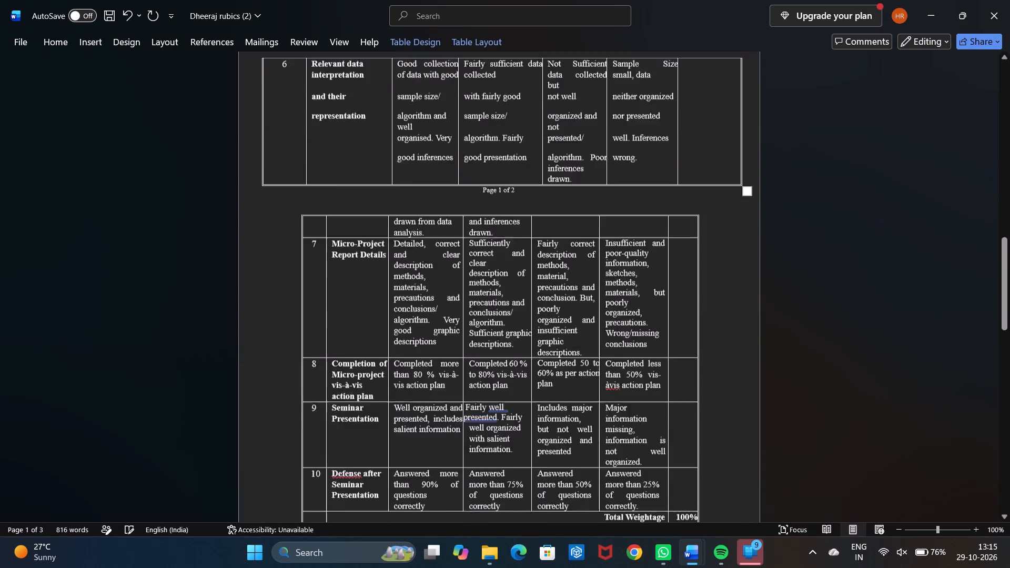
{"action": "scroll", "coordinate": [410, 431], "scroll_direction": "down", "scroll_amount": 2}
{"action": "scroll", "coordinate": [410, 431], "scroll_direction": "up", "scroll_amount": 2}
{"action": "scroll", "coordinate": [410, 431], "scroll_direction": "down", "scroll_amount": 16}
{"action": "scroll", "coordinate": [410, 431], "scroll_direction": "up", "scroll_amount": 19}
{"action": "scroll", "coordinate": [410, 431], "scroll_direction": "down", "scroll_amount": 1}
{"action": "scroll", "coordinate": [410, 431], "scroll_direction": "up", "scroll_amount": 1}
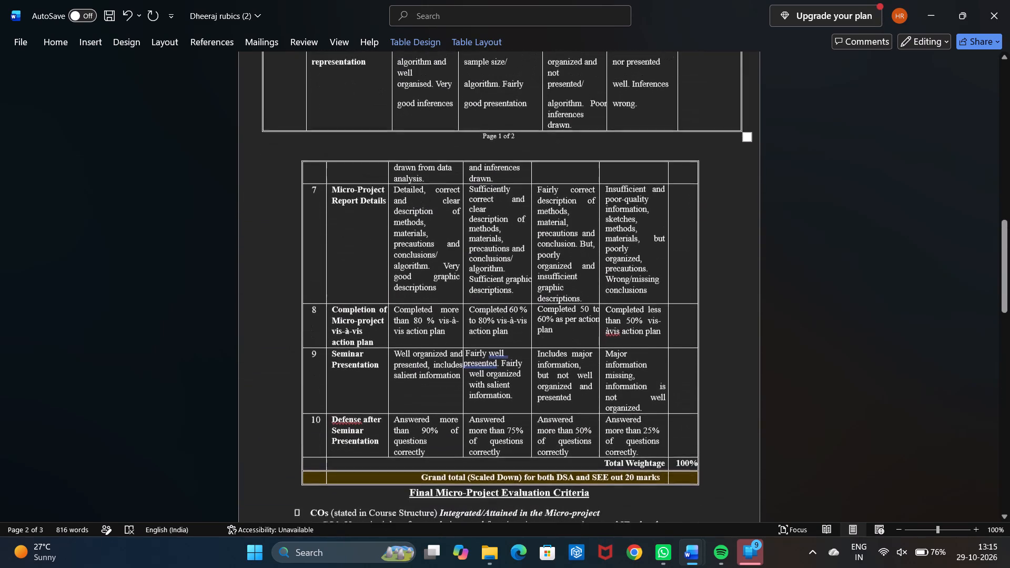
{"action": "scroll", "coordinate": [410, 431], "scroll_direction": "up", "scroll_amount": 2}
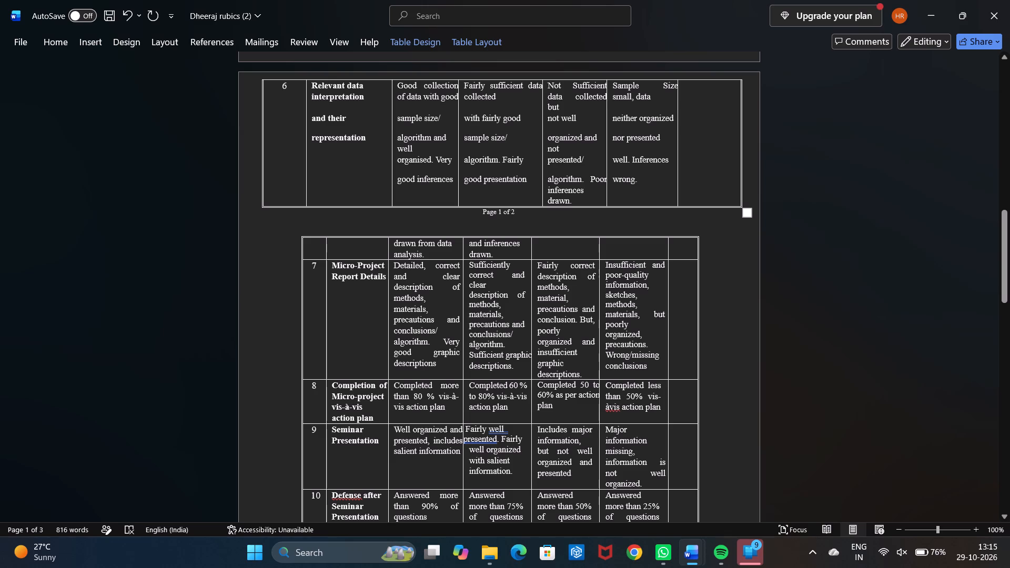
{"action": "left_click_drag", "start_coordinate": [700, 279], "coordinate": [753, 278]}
Examine the layout of the second rubric table, final evaluation criteria and comments section, and return to the first page.
{"action": "scroll", "coordinate": [700, 287], "scroll_direction": "down", "scroll_amount": 6}
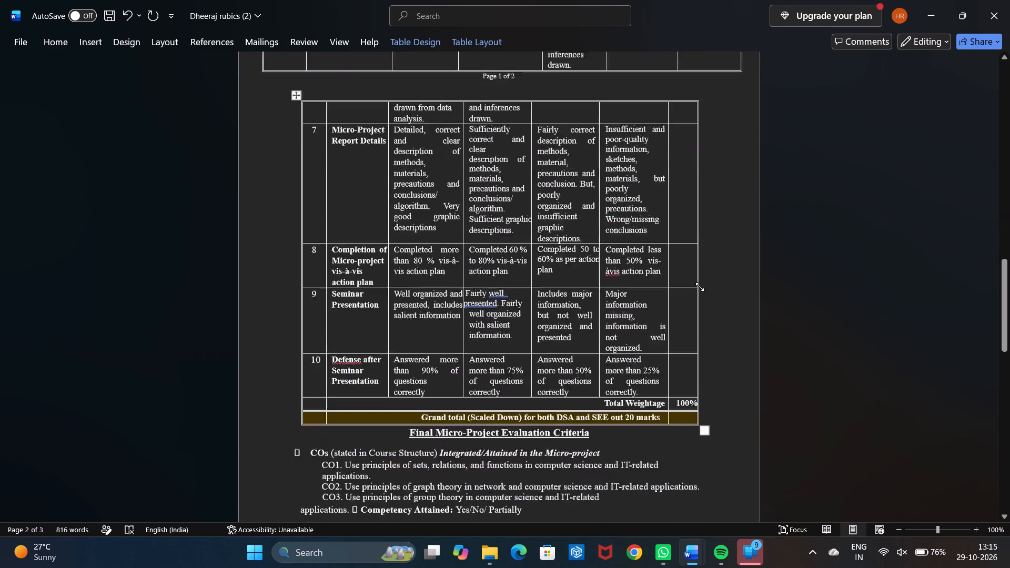
{"action": "scroll", "coordinate": [700, 287], "scroll_direction": "down", "scroll_amount": 11}
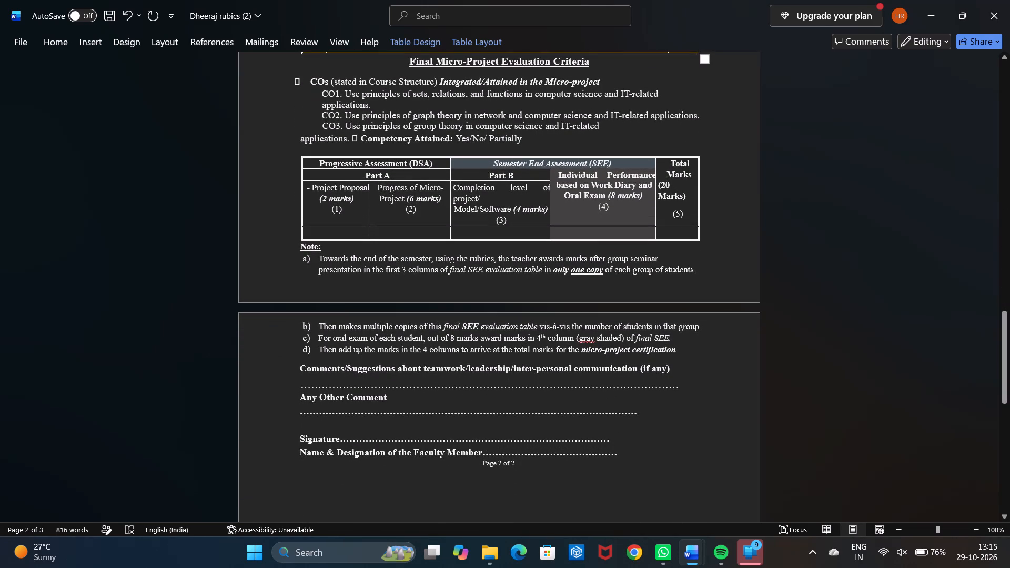
{"action": "scroll", "coordinate": [700, 287], "scroll_direction": "up", "scroll_amount": 20}
{"action": "scroll", "coordinate": [700, 287], "scroll_direction": "up", "scroll_amount": 4}
{"action": "scroll", "coordinate": [700, 287], "scroll_direction": "down", "scroll_amount": 2}
{"action": "scroll", "coordinate": [700, 287], "scroll_direction": "up", "scroll_amount": 20}
{"action": "scroll", "coordinate": [700, 287], "scroll_direction": "up", "scroll_amount": 7}
{"action": "scroll", "coordinate": [700, 287], "scroll_direction": "right", "scroll_amount": 1}
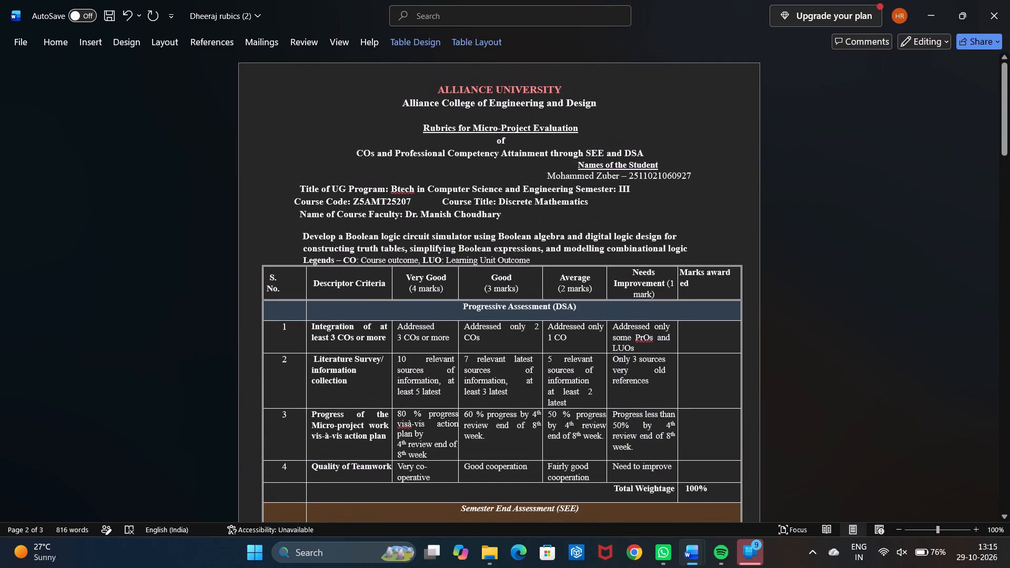
{"action": "scroll", "coordinate": [700, 287], "scroll_direction": "right", "scroll_amount": 1}
Delete the blank line between the college name and the "Rubrics for Micro-Project Evaluation" heading.
{"action": "left_click", "coordinate": [478, 114]}
{"action": "key", "text": "BackSpace"}
{"action": "key", "text": "BackSpace"}
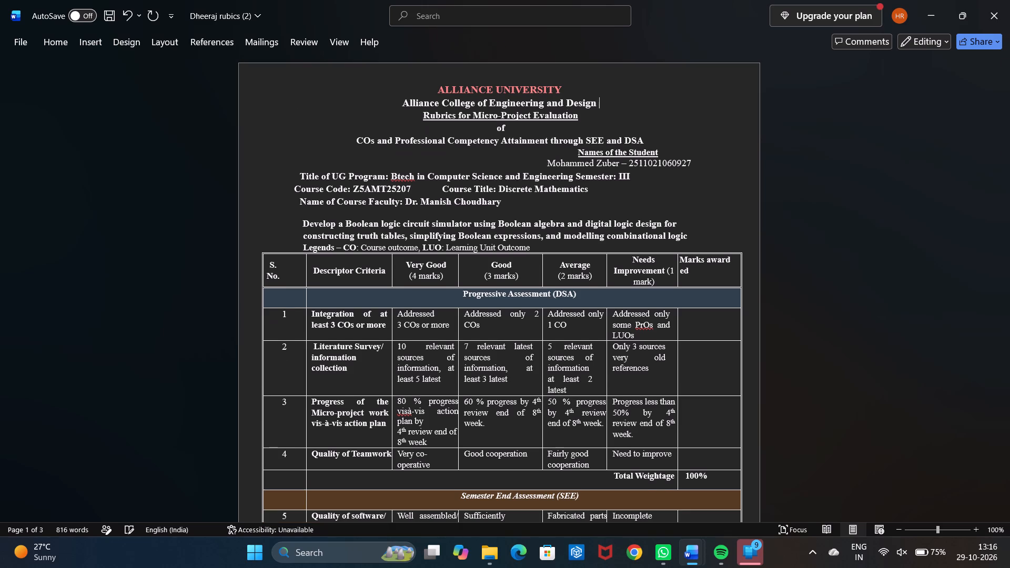
Place the cursor at the start of the Boolean logic simulator title to close the gap below the course faculty line.
{"action": "scroll", "coordinate": [478, 114], "scroll_direction": "down", "scroll_amount": 1}
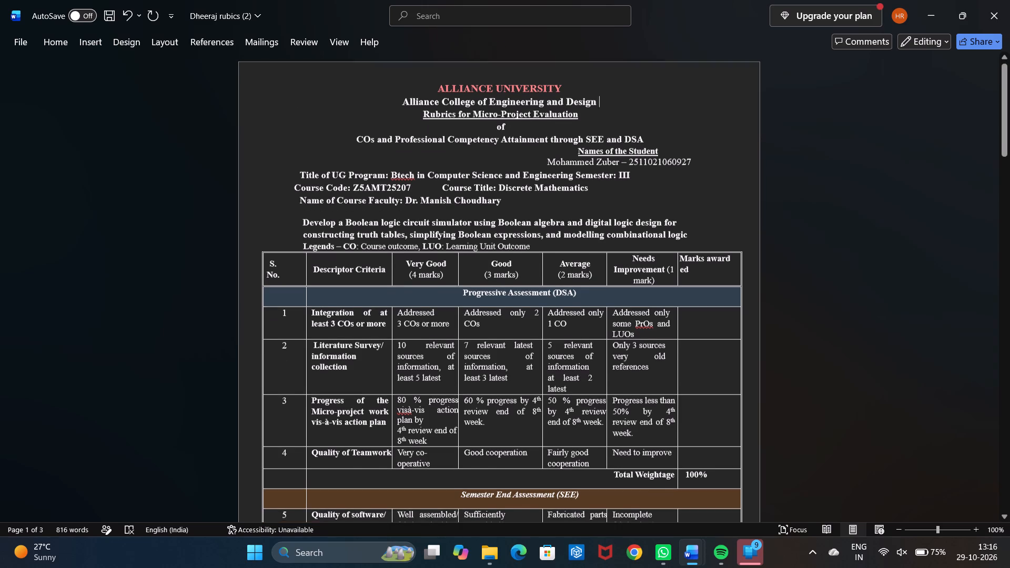
{"action": "scroll", "coordinate": [478, 114], "scroll_direction": "down", "scroll_amount": 1}
{"action": "left_click", "coordinate": [396, 200]}
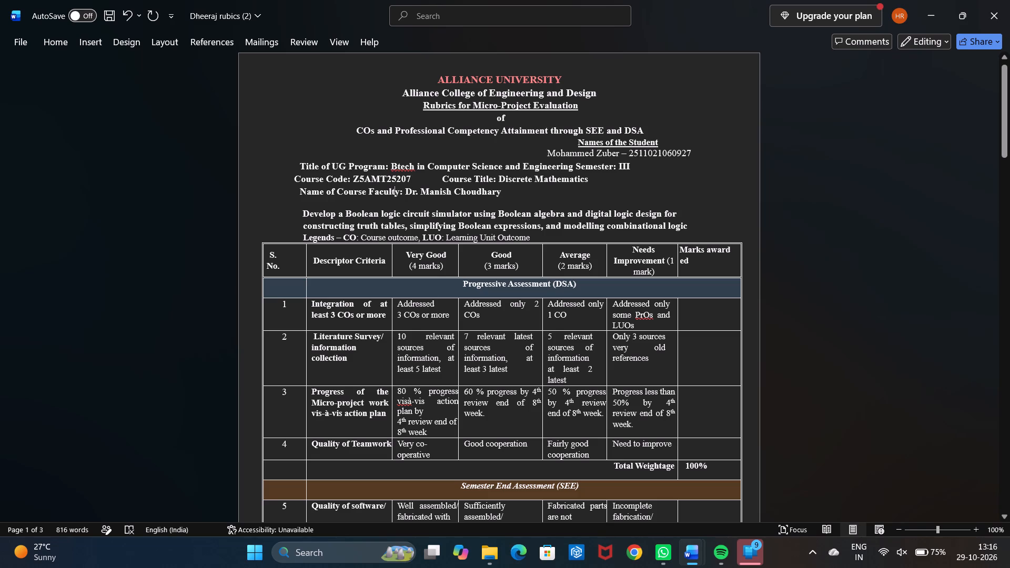
{"action": "left_click", "coordinate": [381, 205]}
{"action": "left_click", "coordinate": [304, 210]}
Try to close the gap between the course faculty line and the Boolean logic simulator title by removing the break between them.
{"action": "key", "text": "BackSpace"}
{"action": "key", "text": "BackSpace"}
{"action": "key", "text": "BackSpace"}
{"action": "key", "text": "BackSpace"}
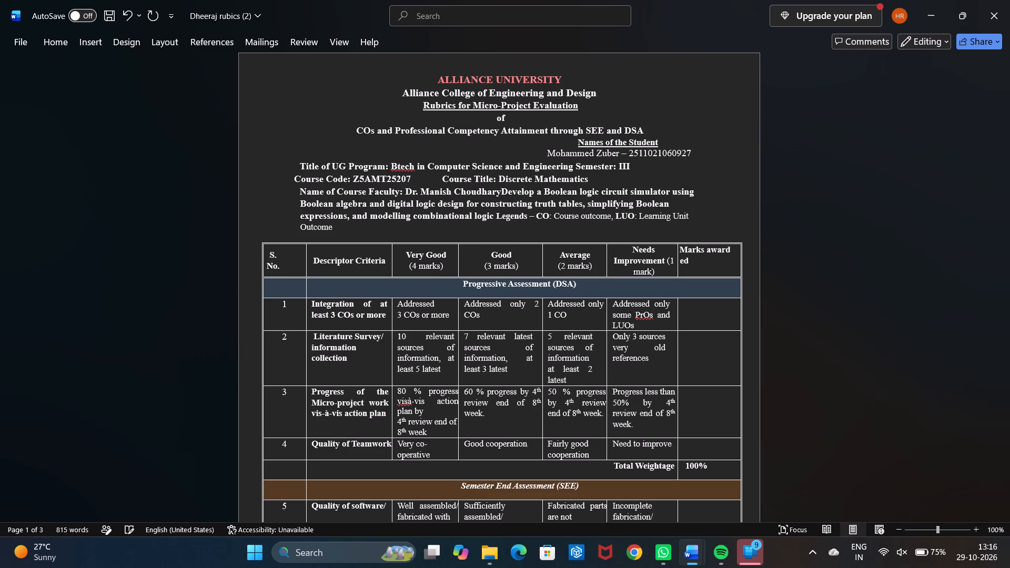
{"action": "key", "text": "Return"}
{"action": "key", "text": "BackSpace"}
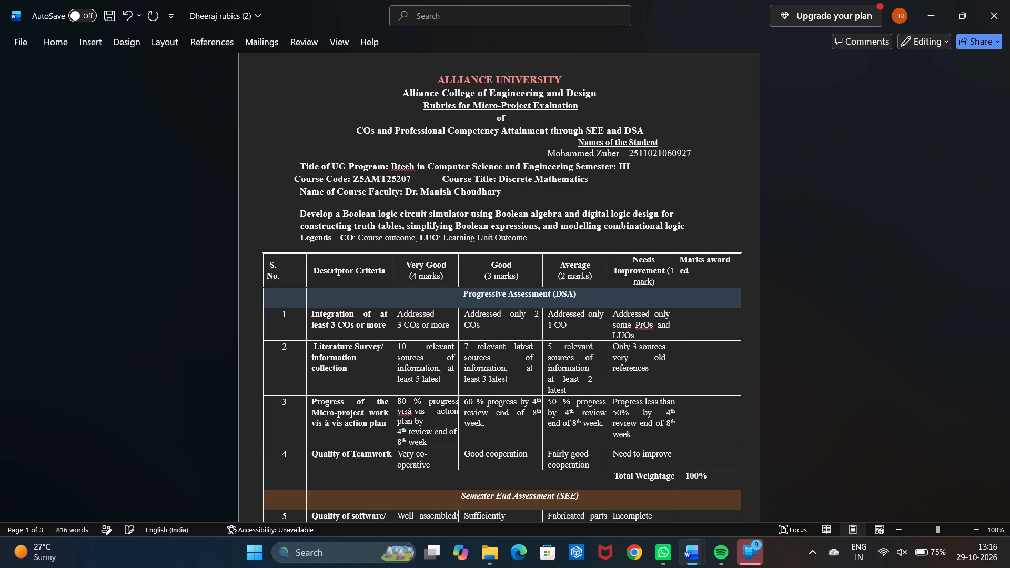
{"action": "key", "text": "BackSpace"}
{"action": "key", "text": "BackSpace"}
Examine the page layout of both rubric tables, the evaluation criteria and the comments section, and return to the first page.
{"action": "scroll", "coordinate": [304, 210], "scroll_direction": "down", "scroll_amount": 1}
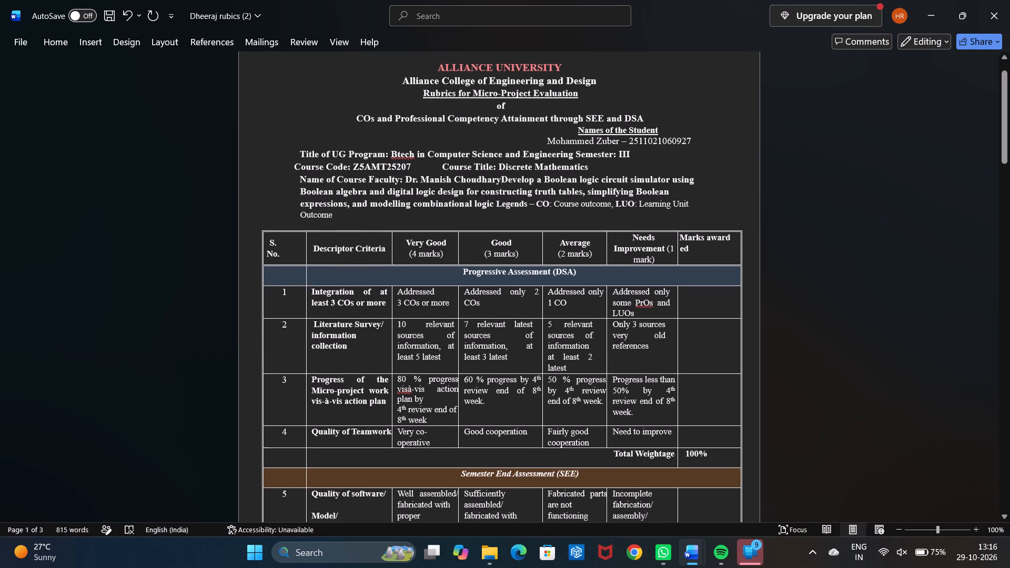
{"action": "scroll", "coordinate": [304, 210], "scroll_direction": "down", "scroll_amount": 1}
{"action": "scroll", "coordinate": [385, 261], "scroll_direction": "down", "scroll_amount": 13}
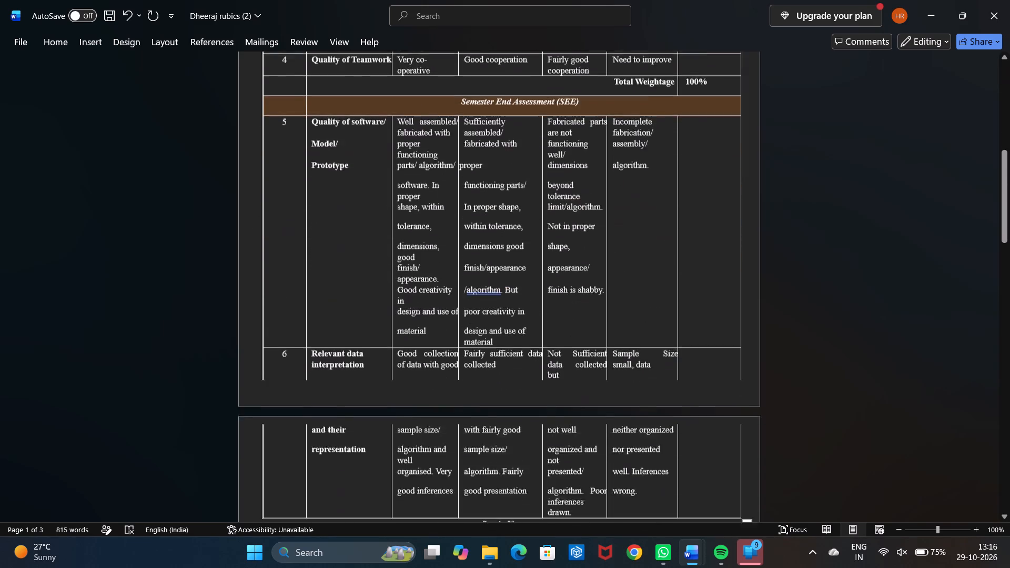
{"action": "scroll", "coordinate": [385, 261], "scroll_direction": "down", "scroll_amount": 16}
{"action": "scroll", "coordinate": [385, 261], "scroll_direction": "up", "scroll_amount": 5}
{"action": "scroll", "coordinate": [385, 261], "scroll_direction": "down", "scroll_amount": 20}
{"action": "scroll", "coordinate": [385, 261], "scroll_direction": "down", "scroll_amount": 1}
{"action": "scroll", "coordinate": [385, 261], "scroll_direction": "up", "scroll_amount": 3}
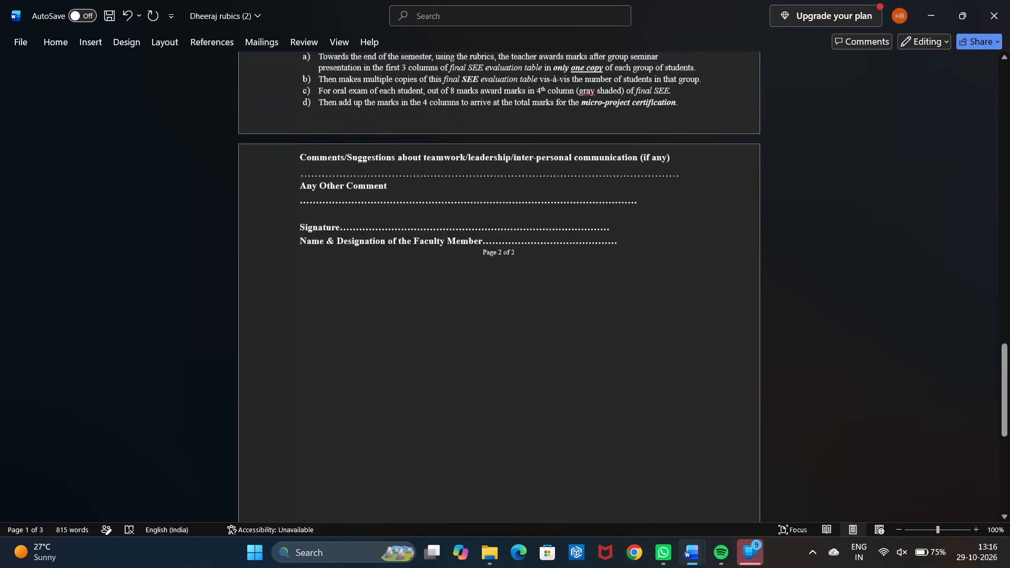
{"action": "scroll", "coordinate": [385, 261], "scroll_direction": "up", "scroll_amount": 8}
{"action": "scroll", "coordinate": [385, 261], "scroll_direction": "up", "scroll_amount": 20}
{"action": "scroll", "coordinate": [385, 261], "scroll_direction": "up", "scroll_amount": 16}
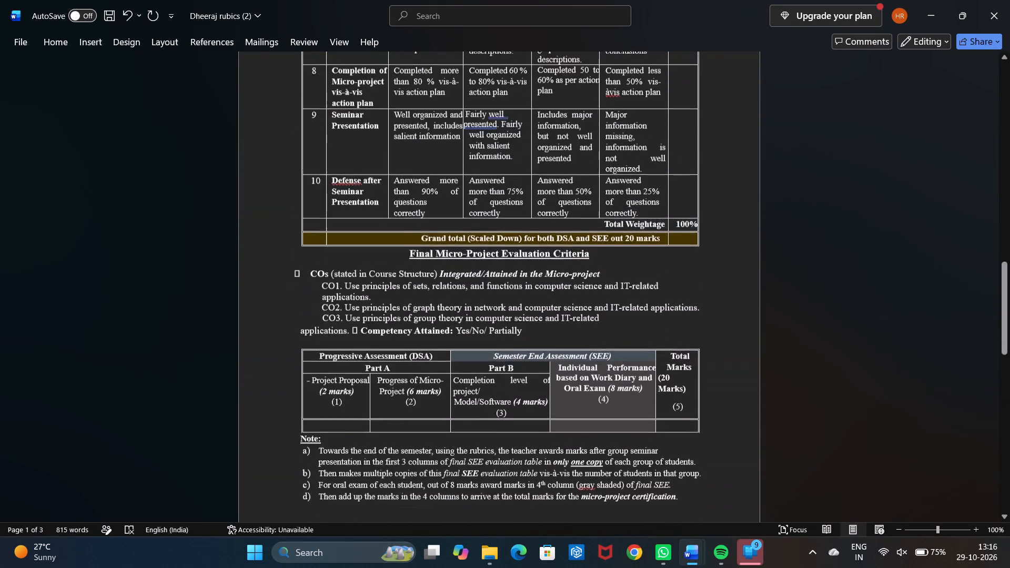
{"action": "scroll", "coordinate": [385, 261], "scroll_direction": "up", "scroll_amount": 20}
{"action": "scroll", "coordinate": [385, 261], "scroll_direction": "up", "scroll_amount": 20}
{"action": "scroll", "coordinate": [385, 261], "scroll_direction": "up", "scroll_amount": 20}
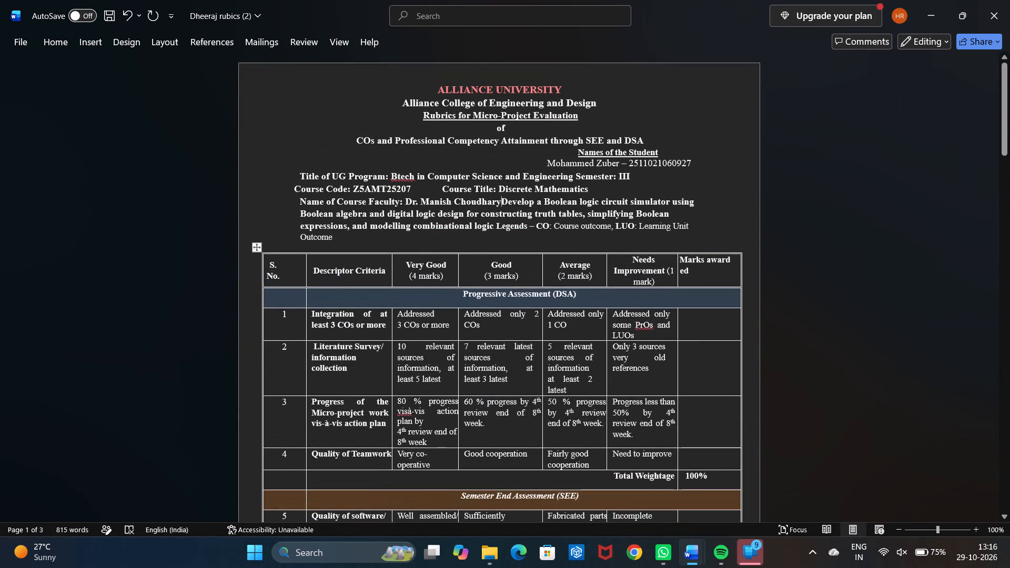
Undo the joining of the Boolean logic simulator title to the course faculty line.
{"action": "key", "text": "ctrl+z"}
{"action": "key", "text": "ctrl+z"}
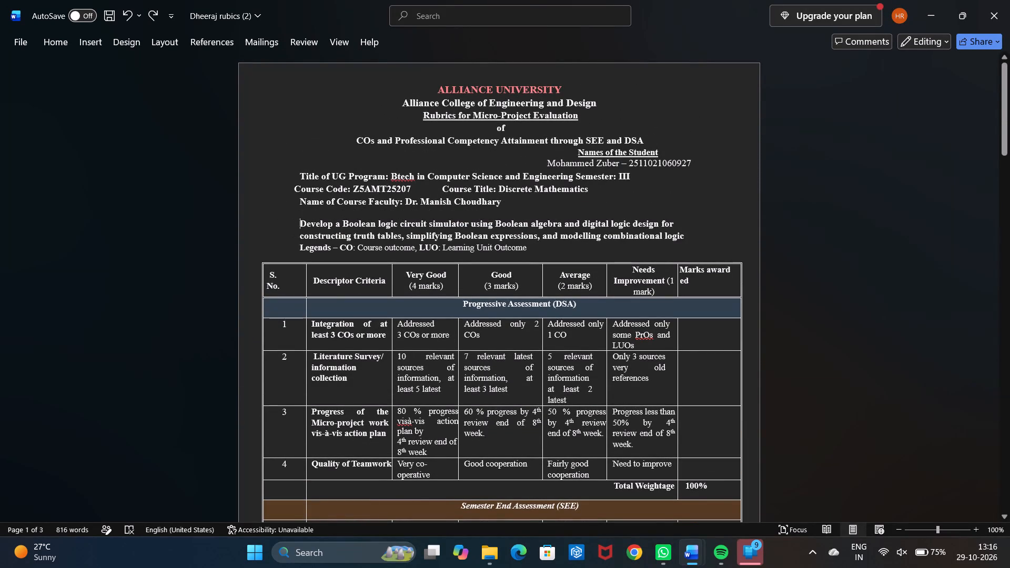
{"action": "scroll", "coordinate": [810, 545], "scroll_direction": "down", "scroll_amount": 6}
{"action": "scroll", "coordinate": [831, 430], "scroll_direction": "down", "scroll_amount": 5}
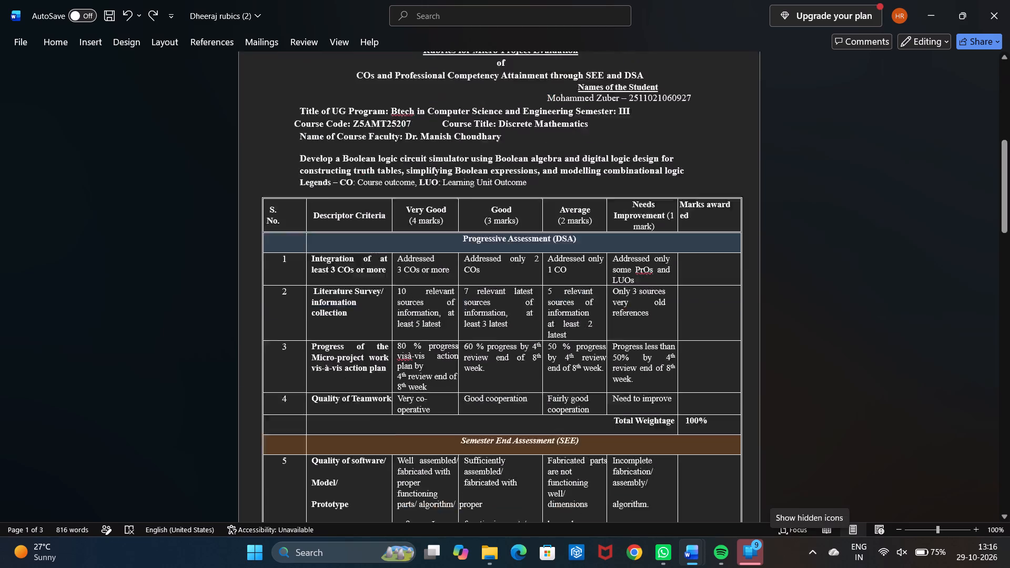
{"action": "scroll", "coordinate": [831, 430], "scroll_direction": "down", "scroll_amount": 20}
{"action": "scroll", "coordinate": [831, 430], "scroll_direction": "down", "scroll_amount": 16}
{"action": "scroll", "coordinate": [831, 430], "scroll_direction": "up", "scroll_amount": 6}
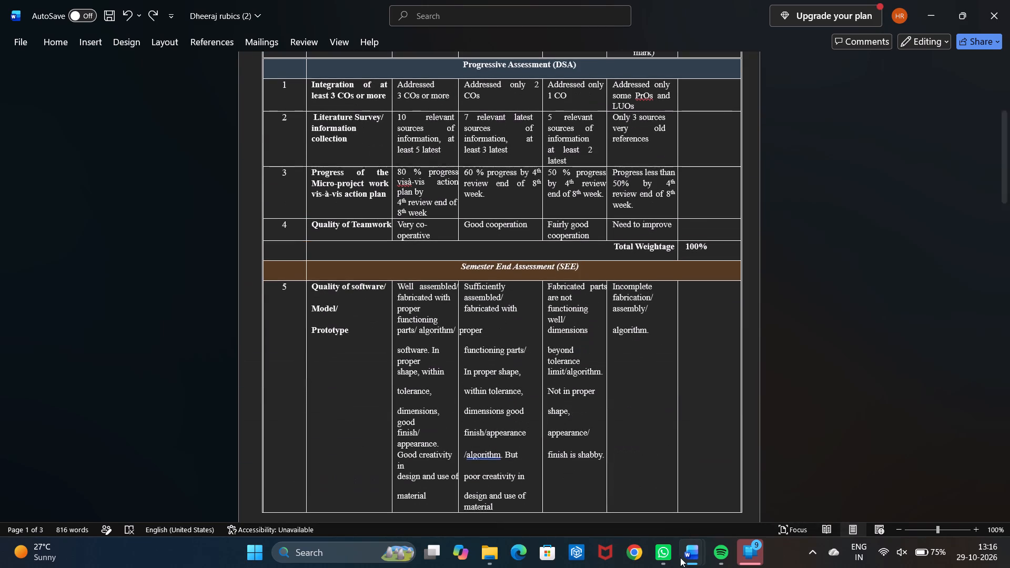
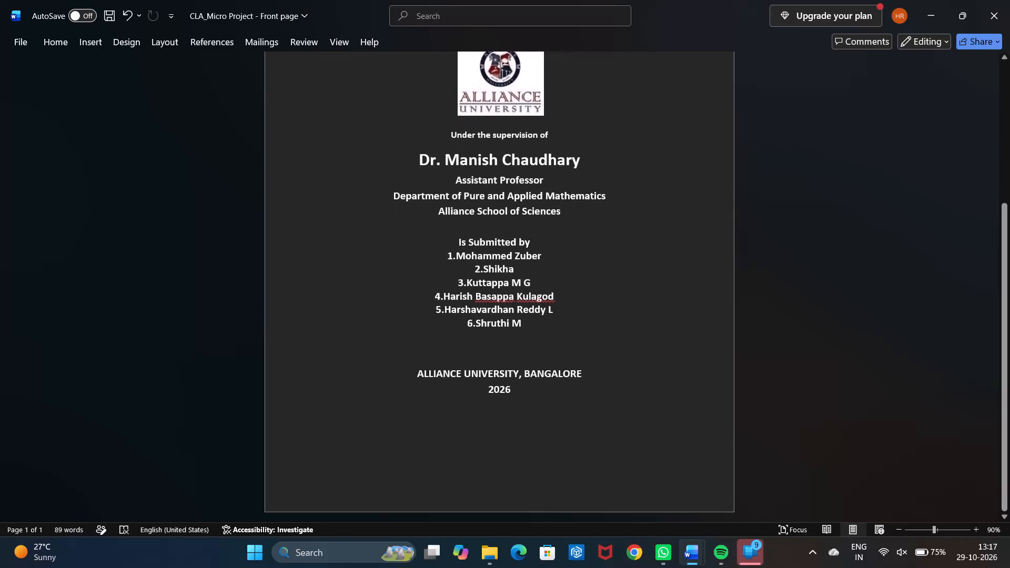
Begin saving a copy of the front page document to the personal OneDrive Documents folder.
{"action": "scroll", "coordinate": [664, 409], "scroll_direction": "up", "scroll_amount": 4}
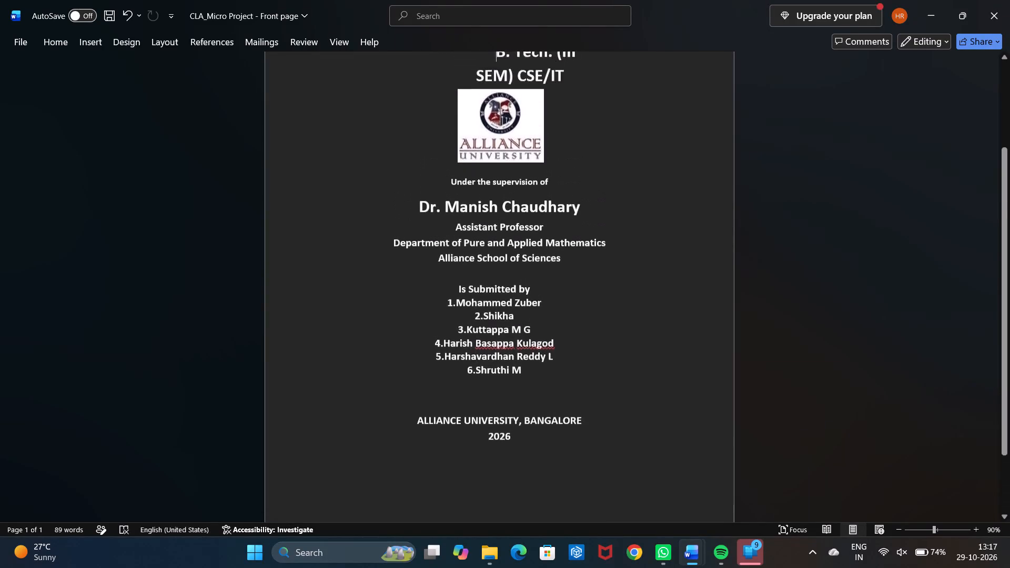
{"action": "scroll", "coordinate": [664, 409], "scroll_direction": "up", "scroll_amount": 4}
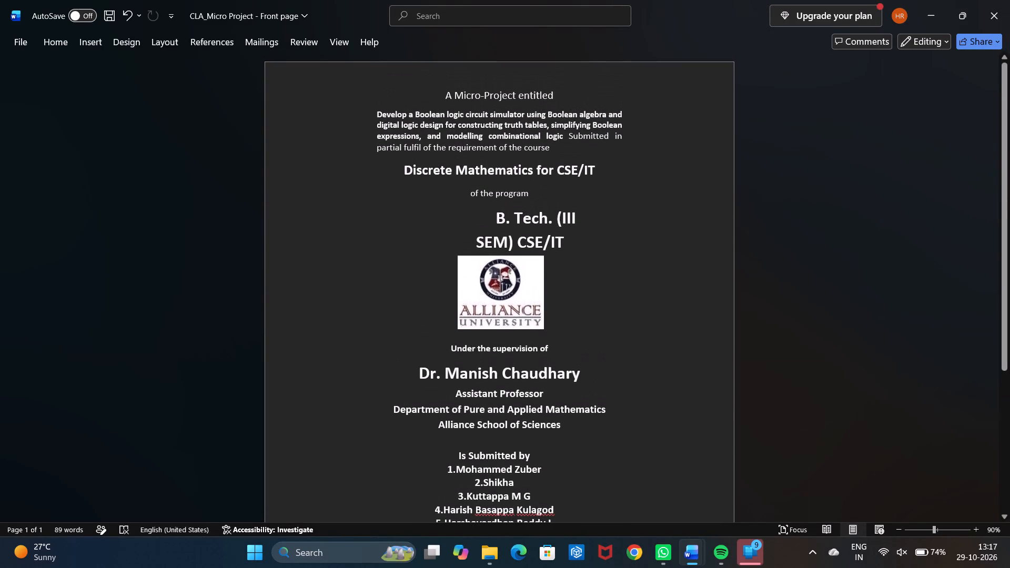
{"action": "left_click", "coordinate": [22, 45]}
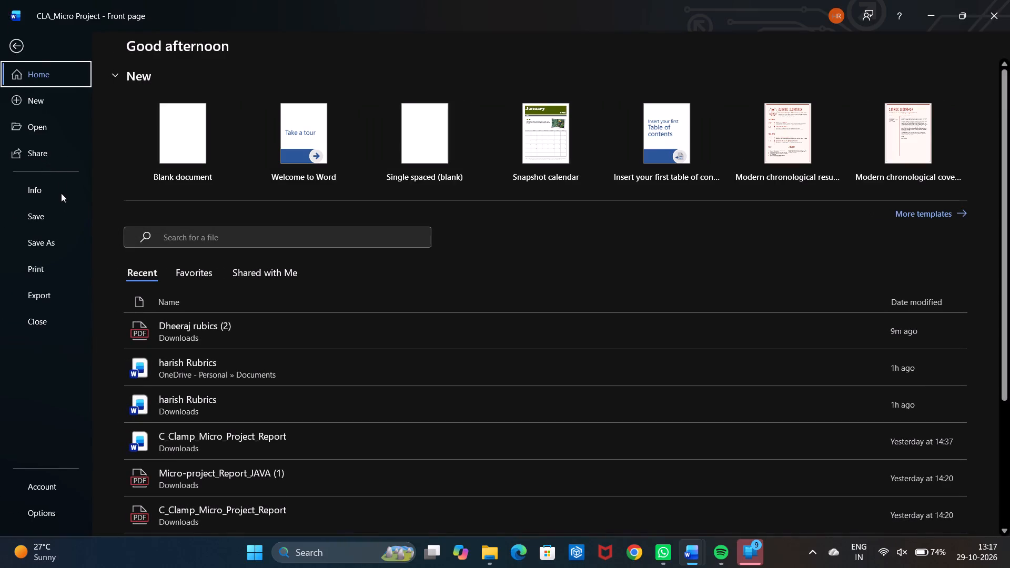
{"action": "left_click", "coordinate": [48, 239]}
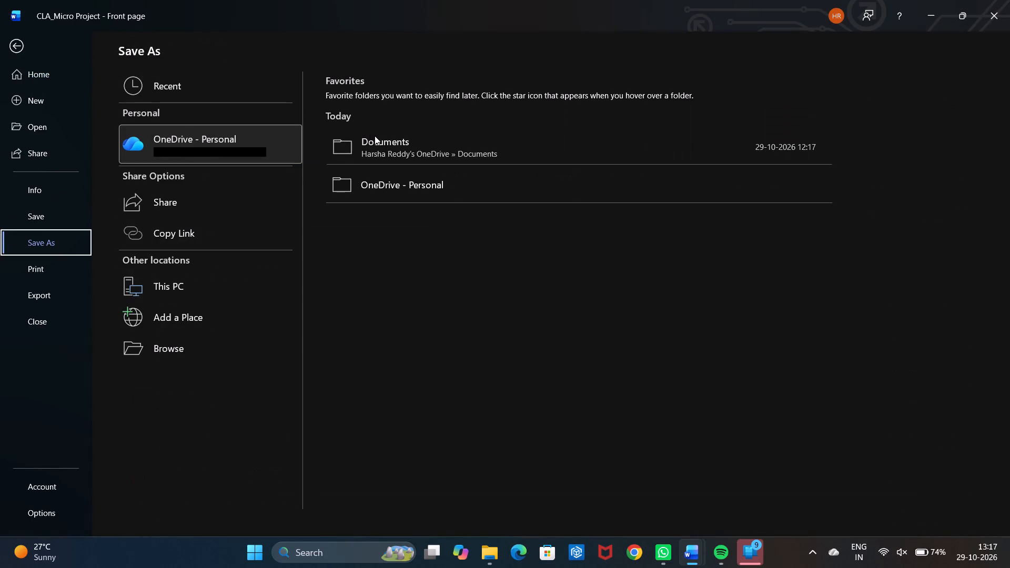
{"action": "left_click", "coordinate": [375, 136]}
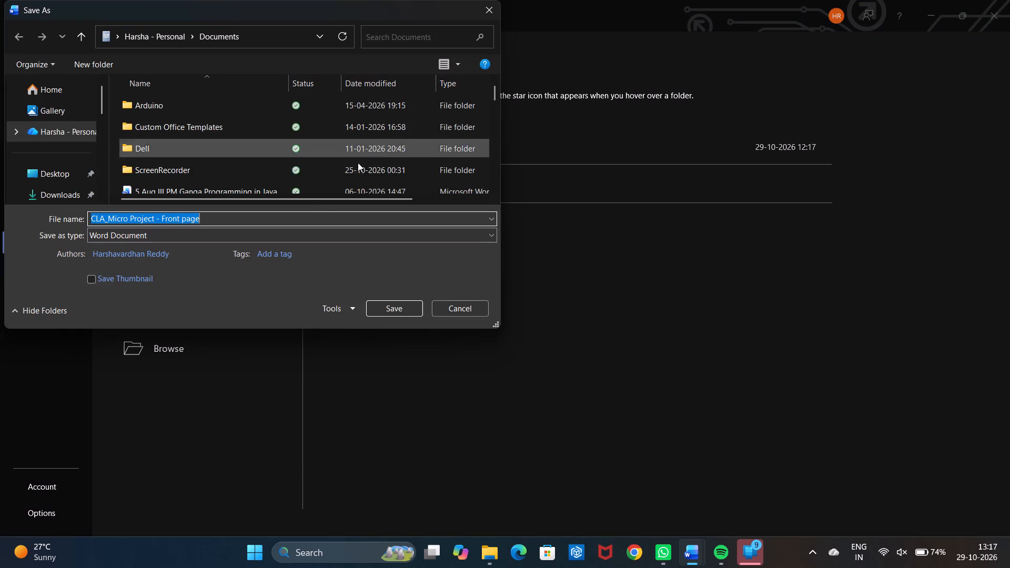
Save a PDF copy of the document in the Documents folder, named "CLA_Micro Project - Front page group 5".
{"action": "left_click", "coordinate": [266, 217]}
{"action": "key", "text": "space"}
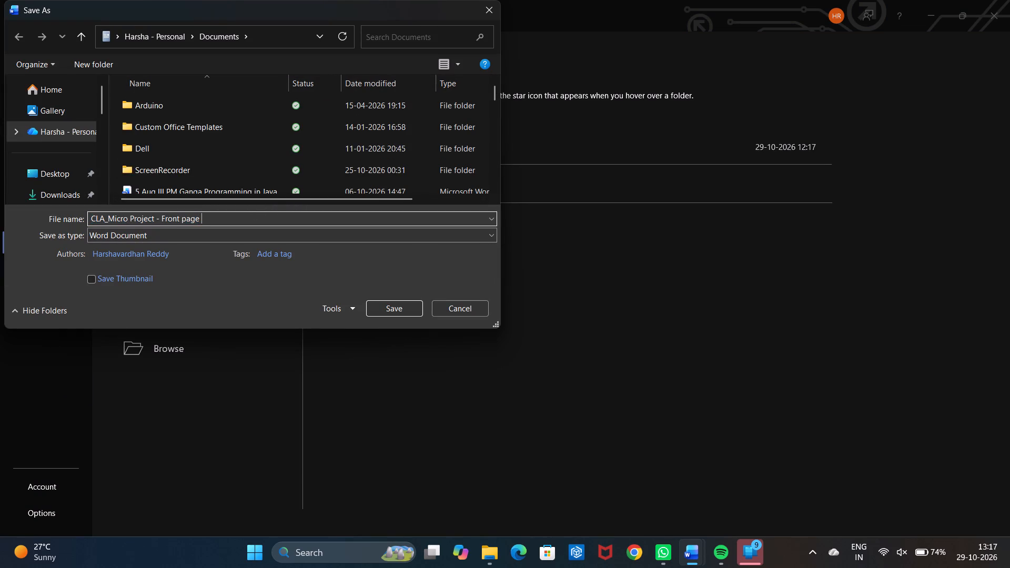
{"action": "type", "text": "gr"}
{"action": "type", "text": "oup 5"}
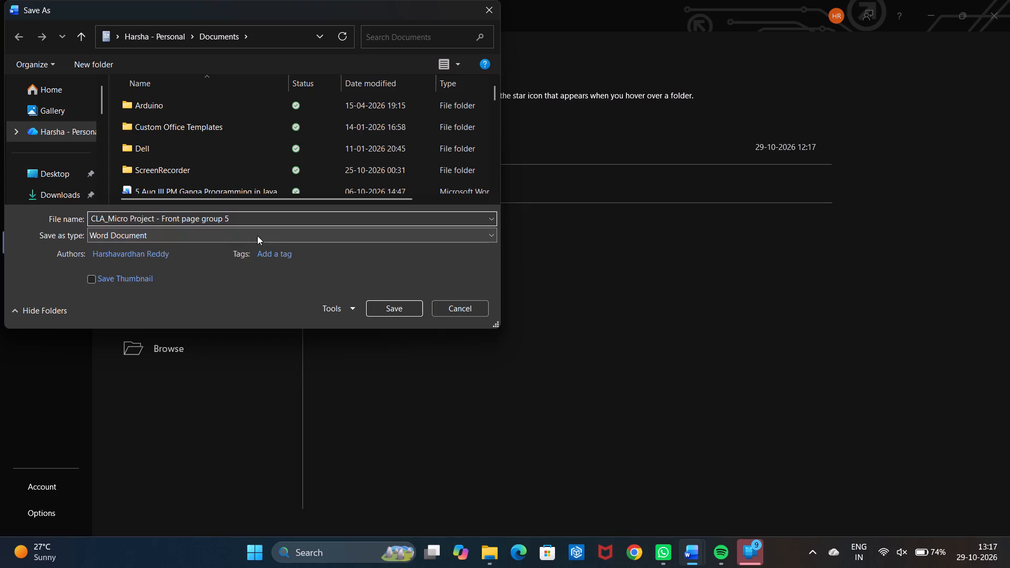
{"action": "left_click", "coordinate": [257, 236]}
{"action": "left_click", "coordinate": [135, 312]}
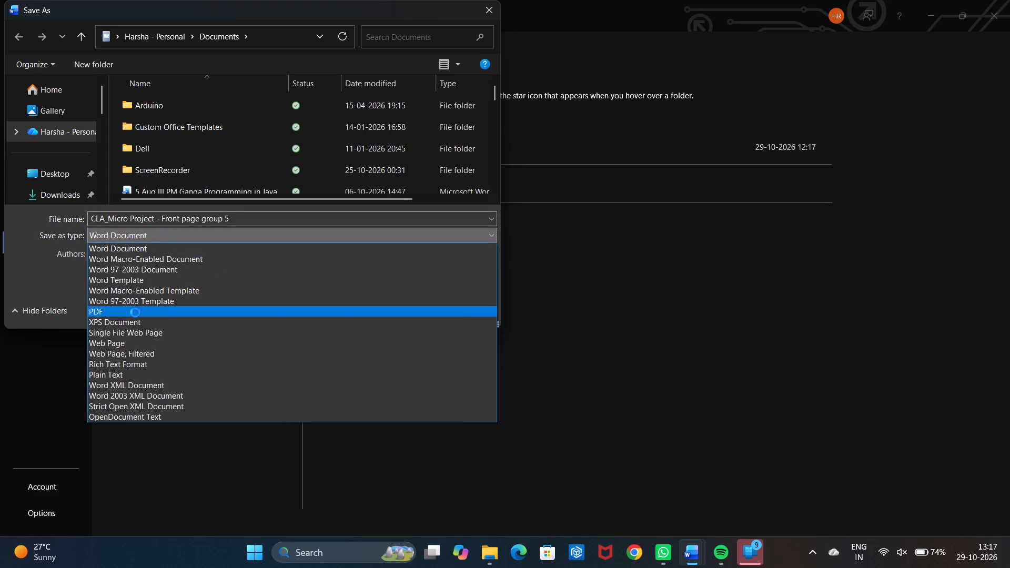
{"action": "left_click", "coordinate": [389, 336]}
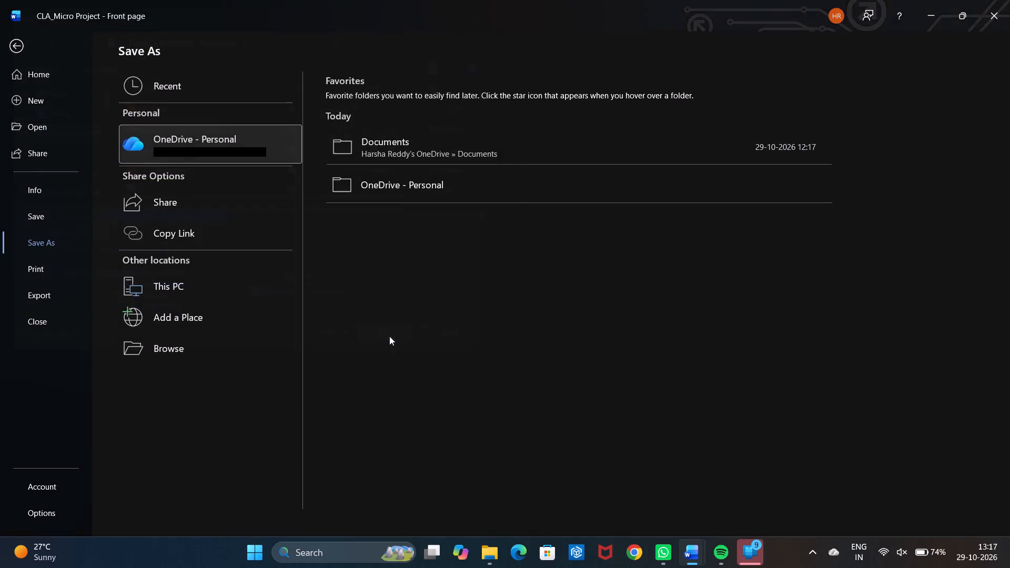
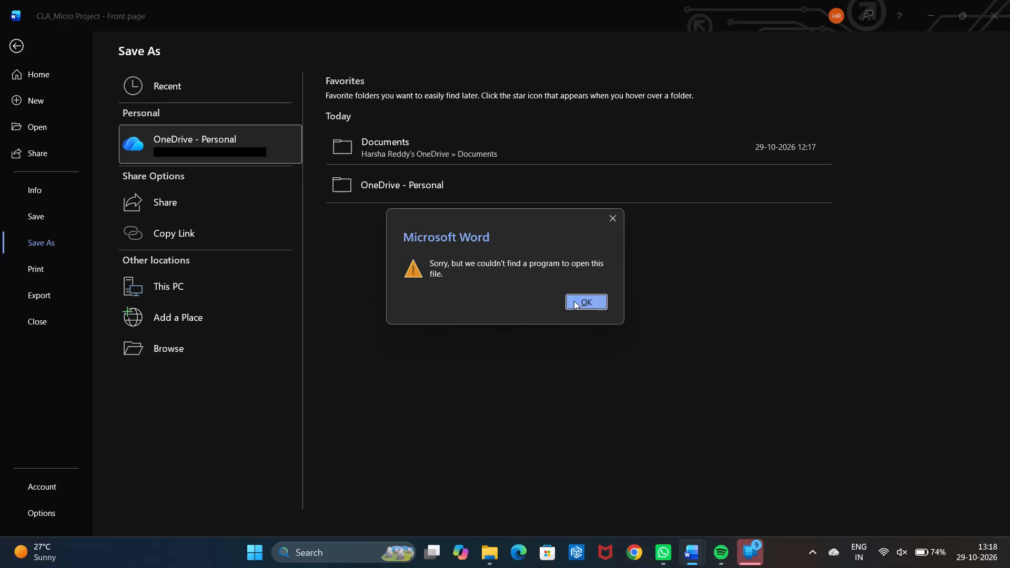
Dismiss the error message and reopen the Save As options for the front page document.
{"action": "left_click", "coordinate": [574, 301]}
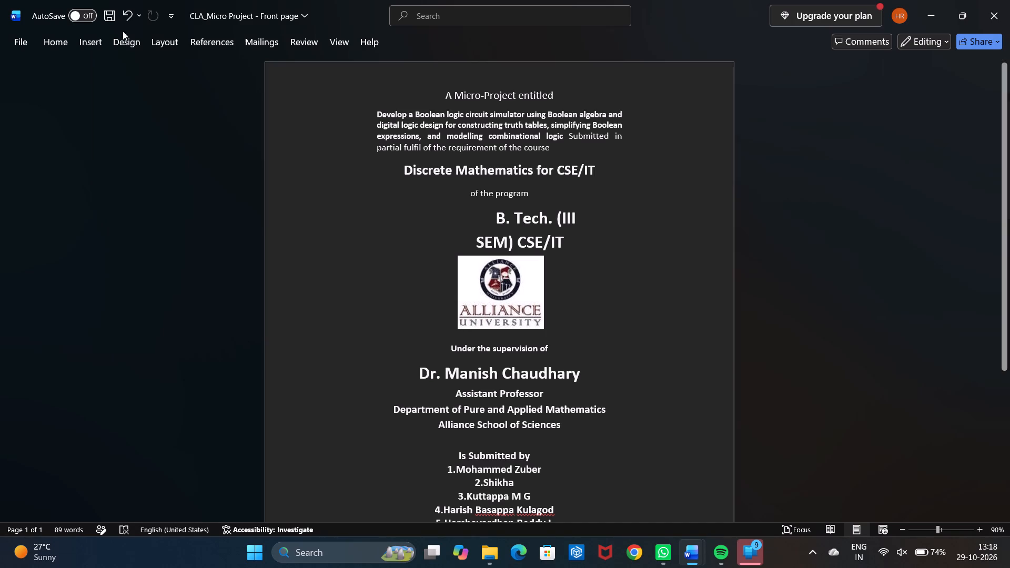
{"action": "left_click", "coordinate": [21, 12]}
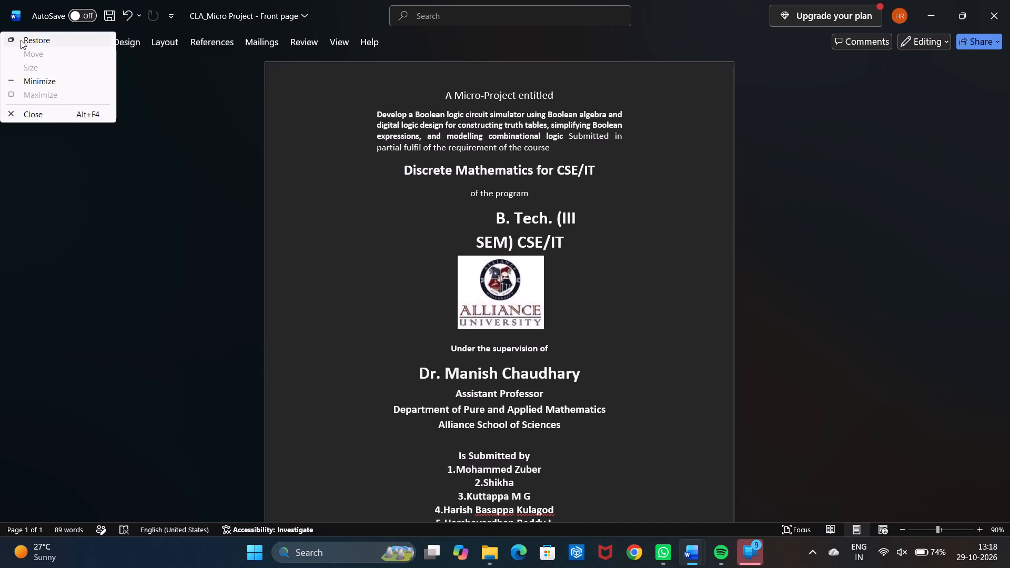
{"action": "left_click", "coordinate": [76, 182]}
{"action": "left_click", "coordinate": [21, 39]}
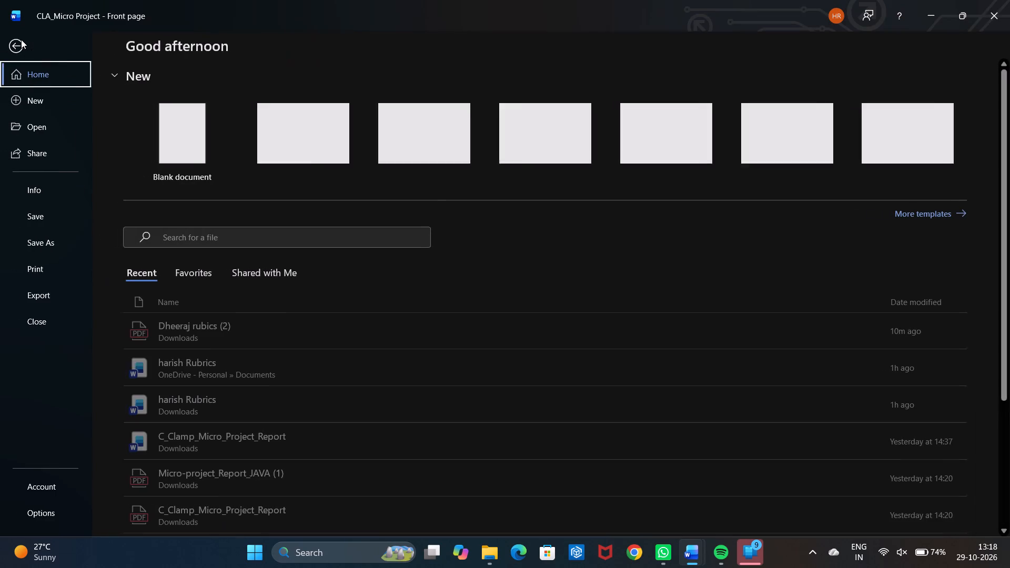
{"action": "left_click", "coordinate": [53, 248]}
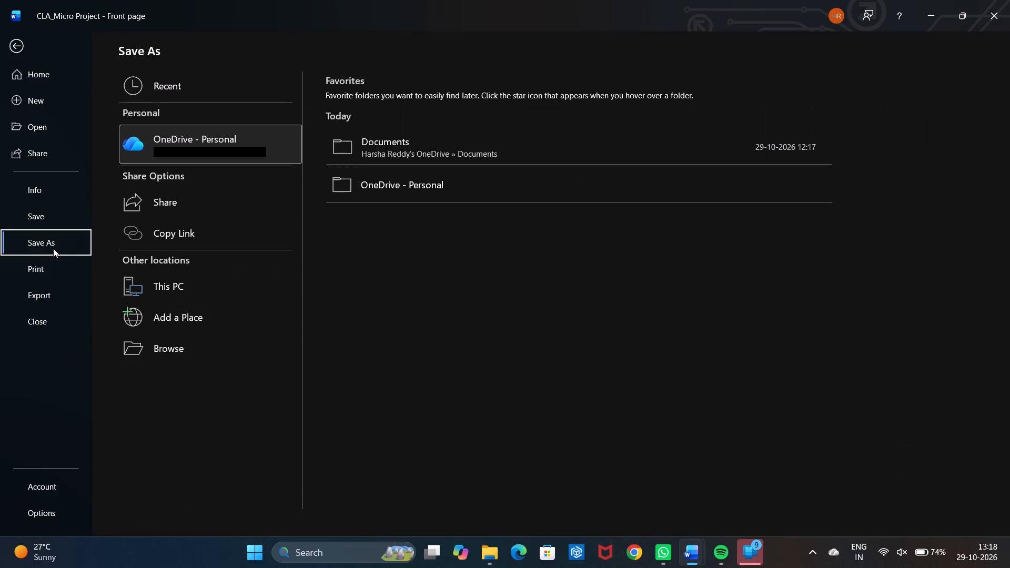
{"action": "left_click", "coordinate": [423, 133]}
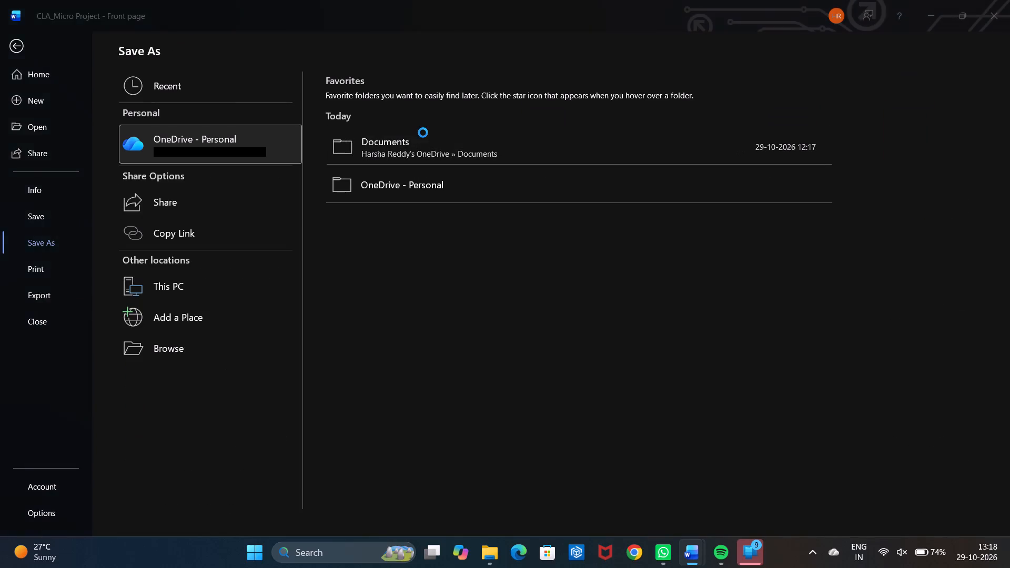
{"action": "left_click", "coordinate": [284, 215]}
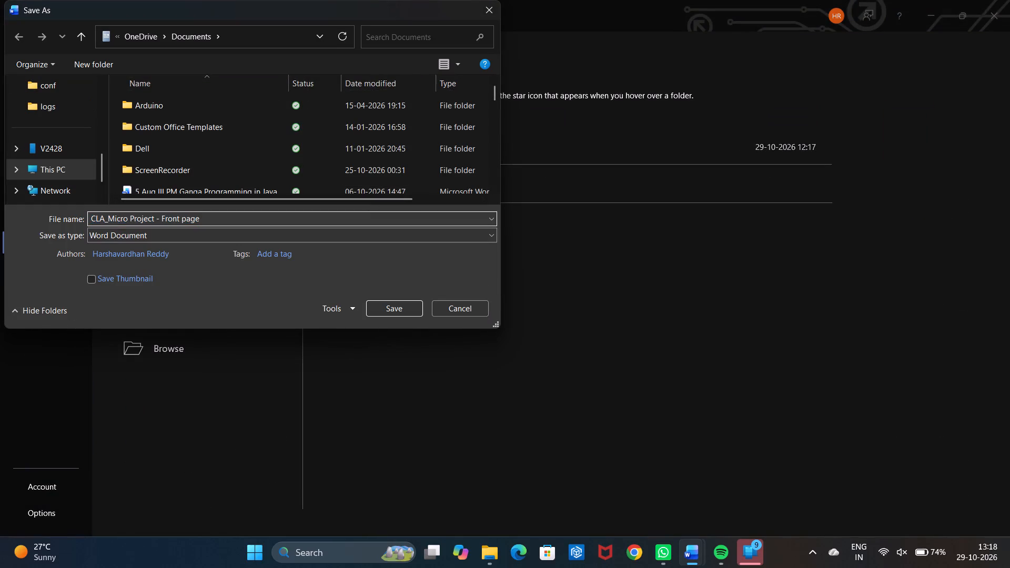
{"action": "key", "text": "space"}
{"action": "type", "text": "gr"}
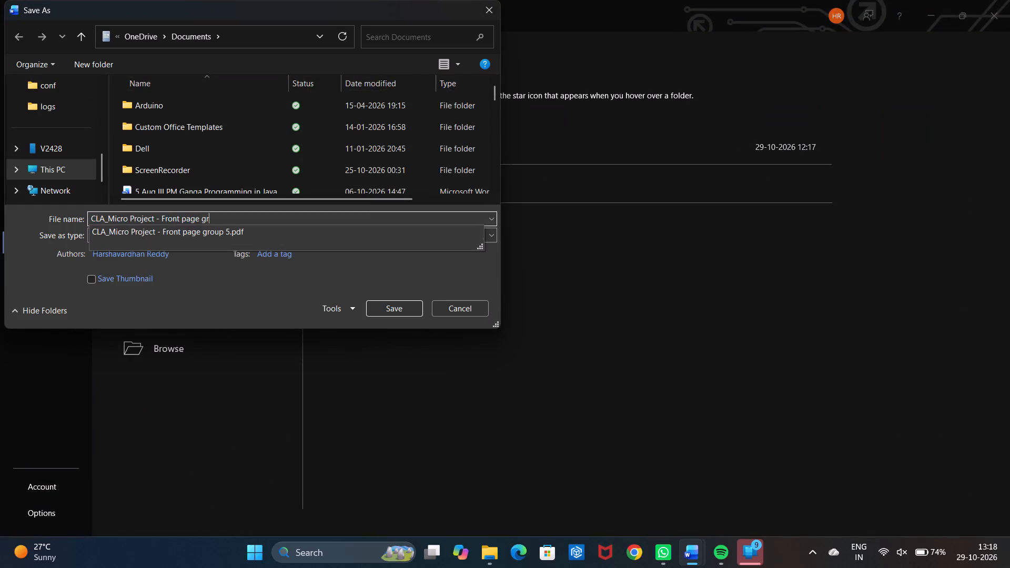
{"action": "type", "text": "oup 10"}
{"action": "left_click", "coordinate": [280, 240]}
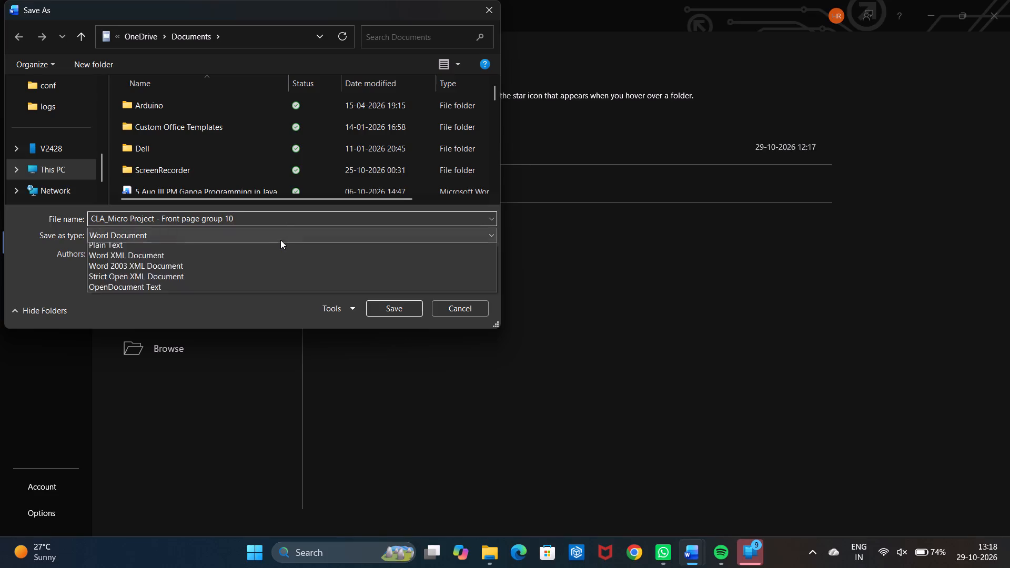
{"action": "left_click", "coordinate": [120, 310]}
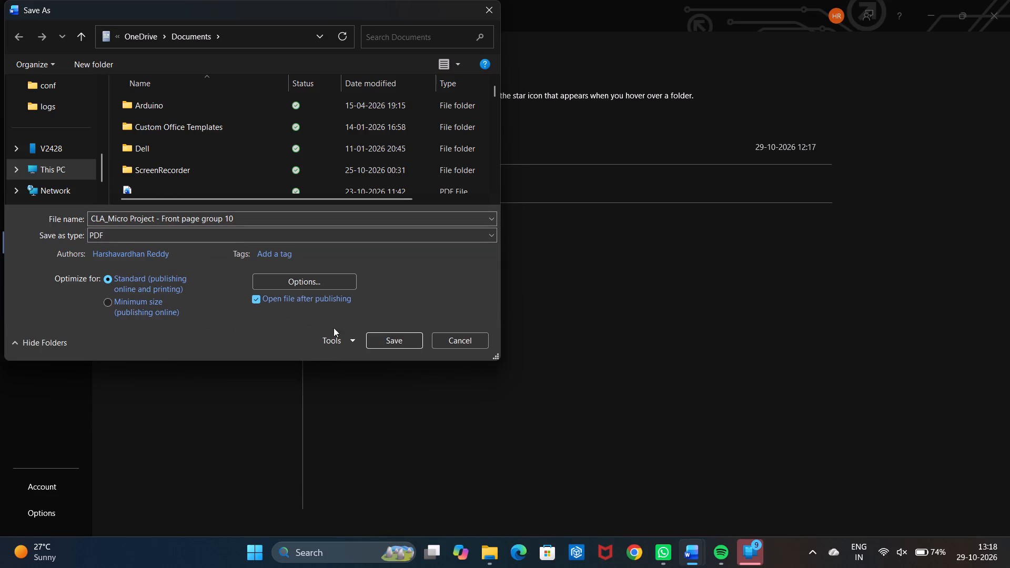
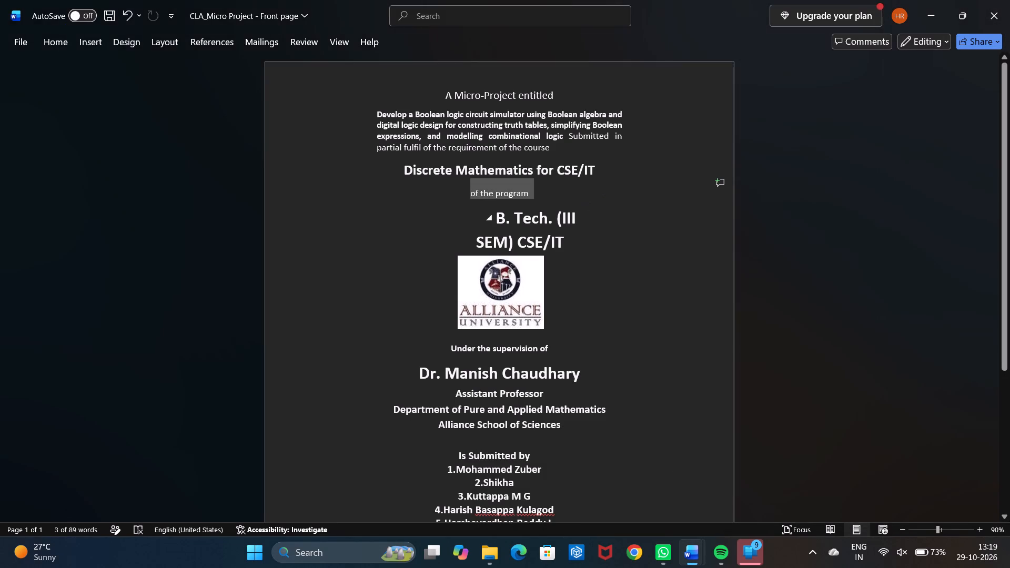
{"action": "left_click", "coordinate": [578, 215]}
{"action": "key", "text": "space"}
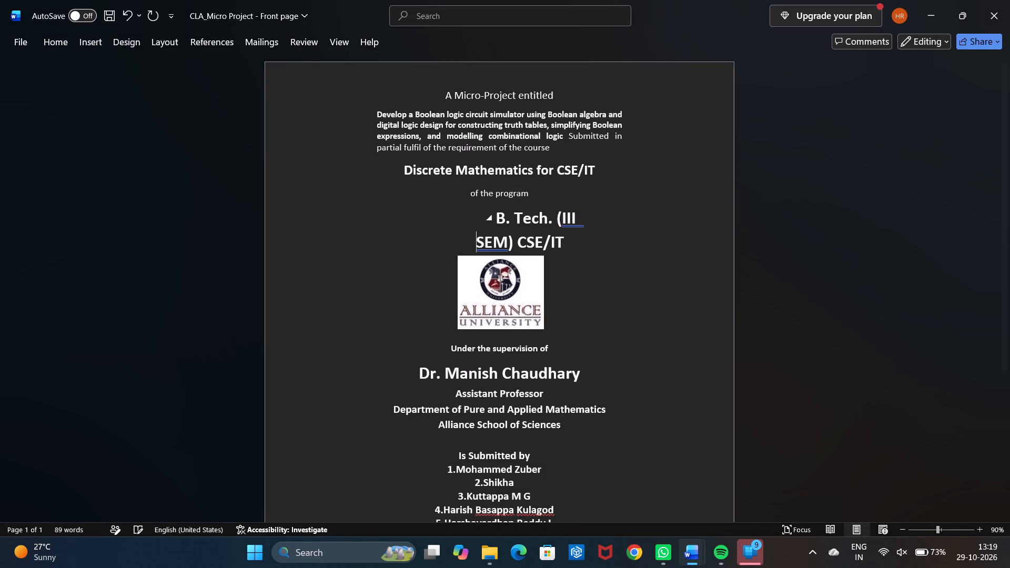
{"action": "key", "text": "BackSpace"}
{"action": "key", "text": "BackSpace"}
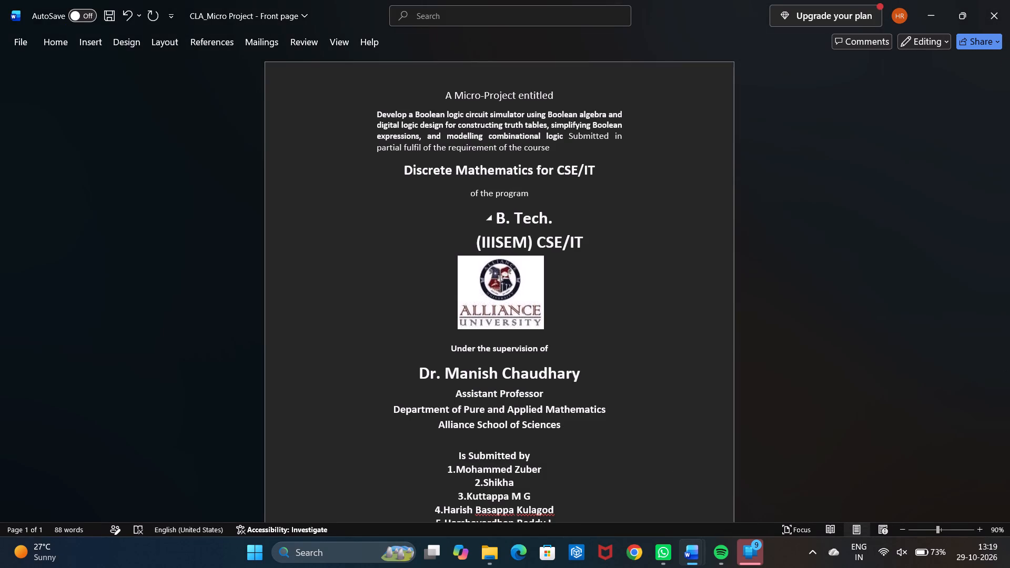
{"action": "key", "text": "Return"}
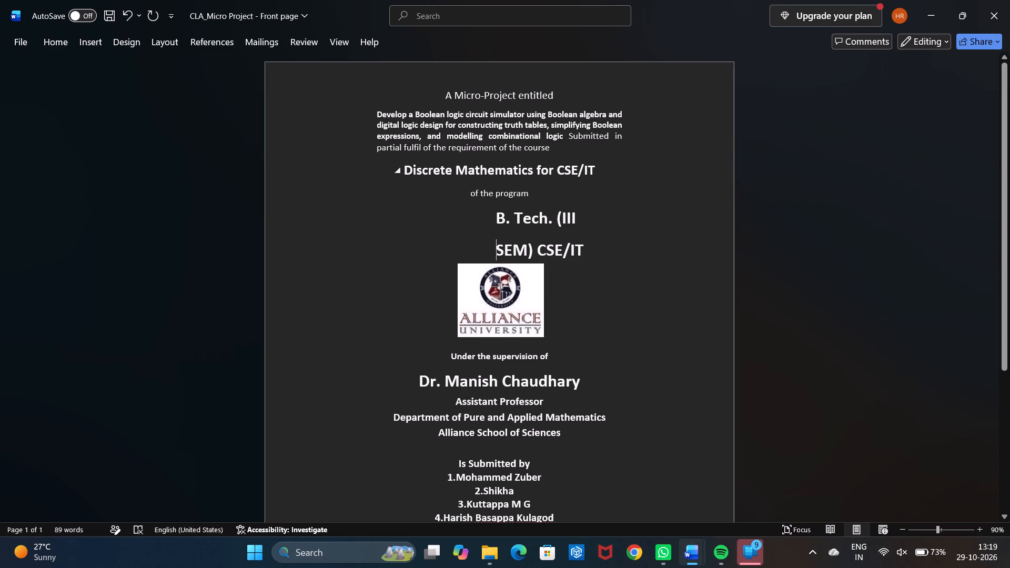
Select the two heading lines "B. Tech. (III" and "SEM) CSE/IT" and show the text and paragraph formatting options.
{"action": "left_click", "coordinate": [494, 218]}
{"action": "left_click_drag", "start_coordinate": [494, 218], "coordinate": [568, 266]}
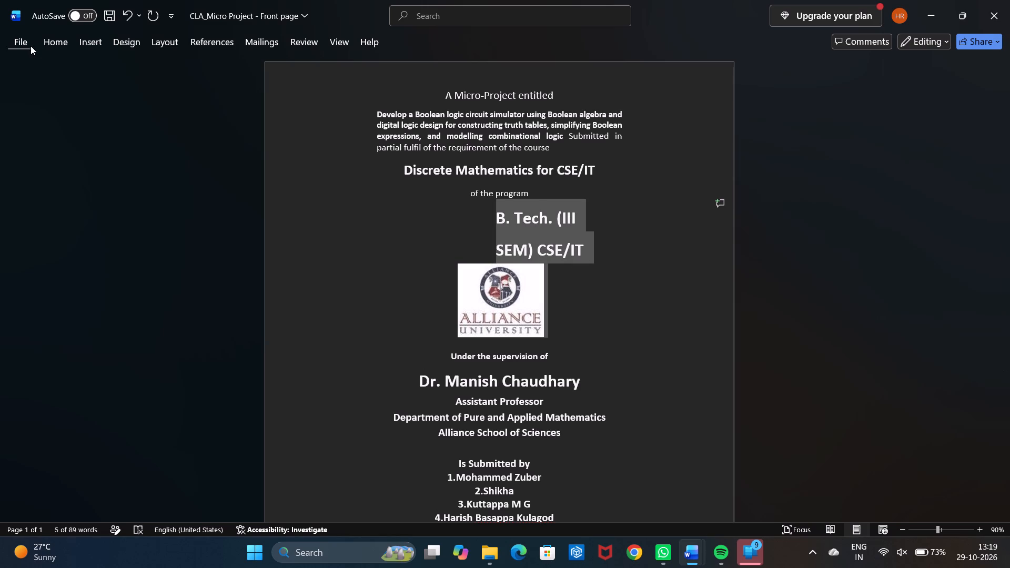
{"action": "left_click", "coordinate": [50, 43]}
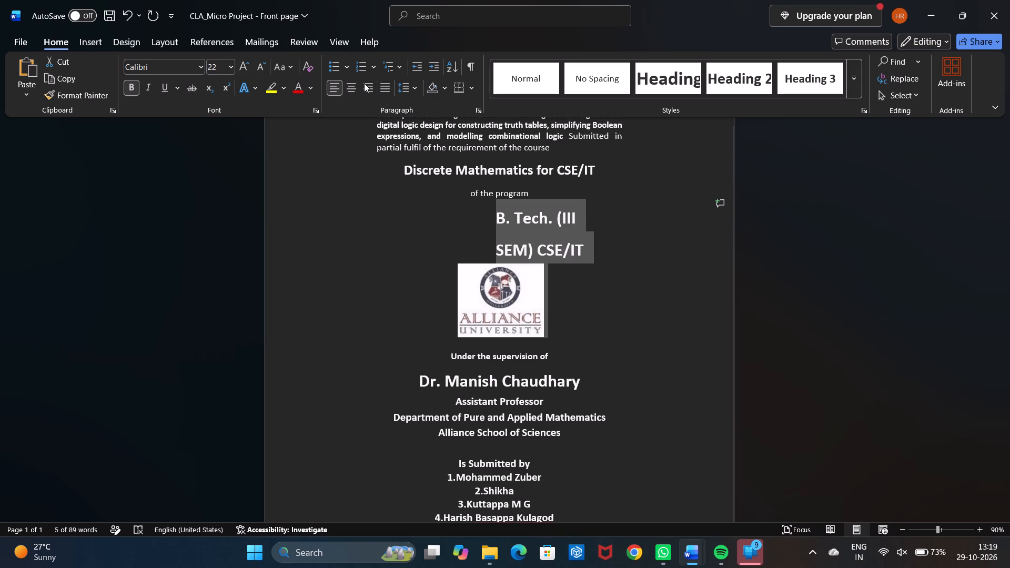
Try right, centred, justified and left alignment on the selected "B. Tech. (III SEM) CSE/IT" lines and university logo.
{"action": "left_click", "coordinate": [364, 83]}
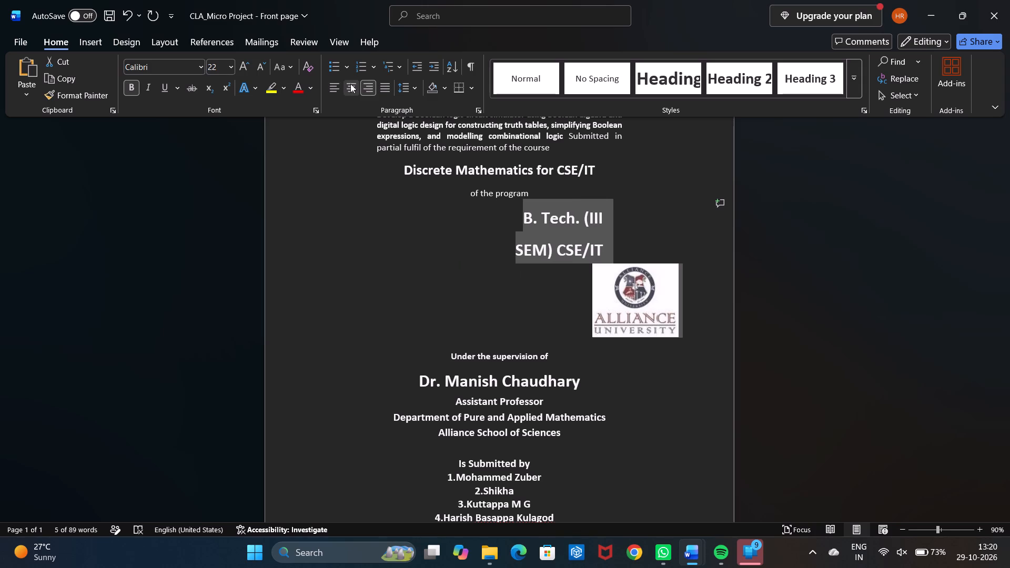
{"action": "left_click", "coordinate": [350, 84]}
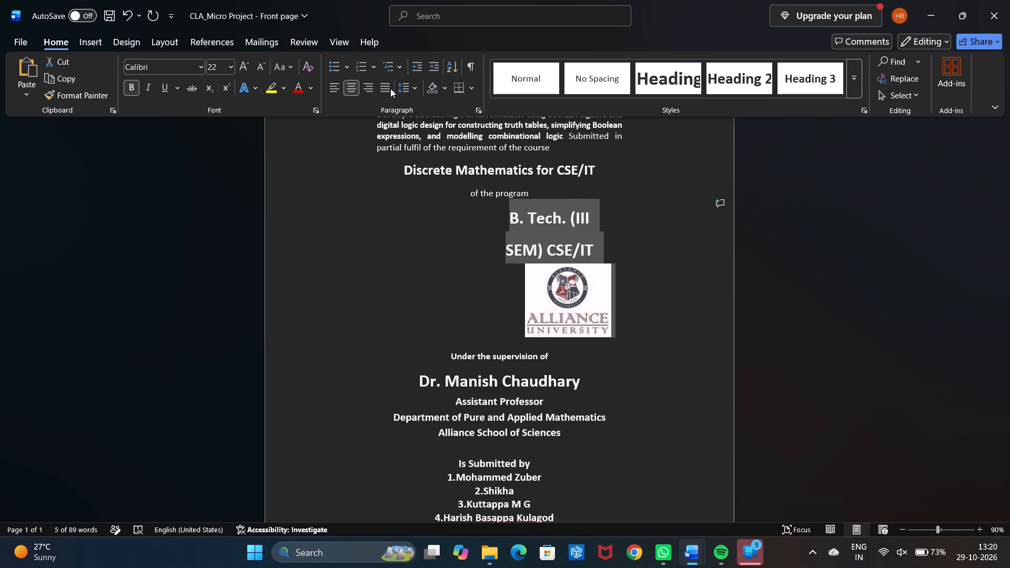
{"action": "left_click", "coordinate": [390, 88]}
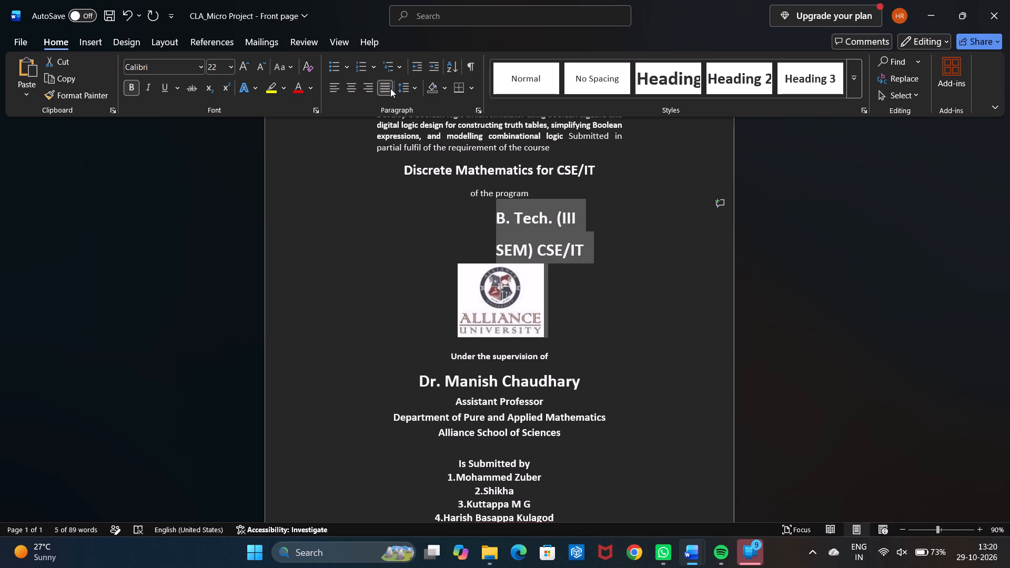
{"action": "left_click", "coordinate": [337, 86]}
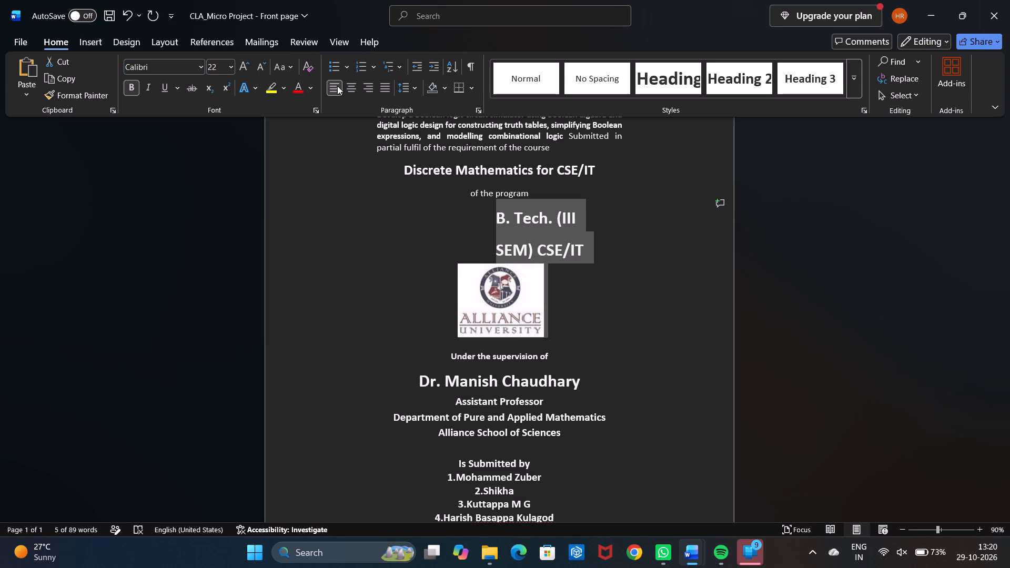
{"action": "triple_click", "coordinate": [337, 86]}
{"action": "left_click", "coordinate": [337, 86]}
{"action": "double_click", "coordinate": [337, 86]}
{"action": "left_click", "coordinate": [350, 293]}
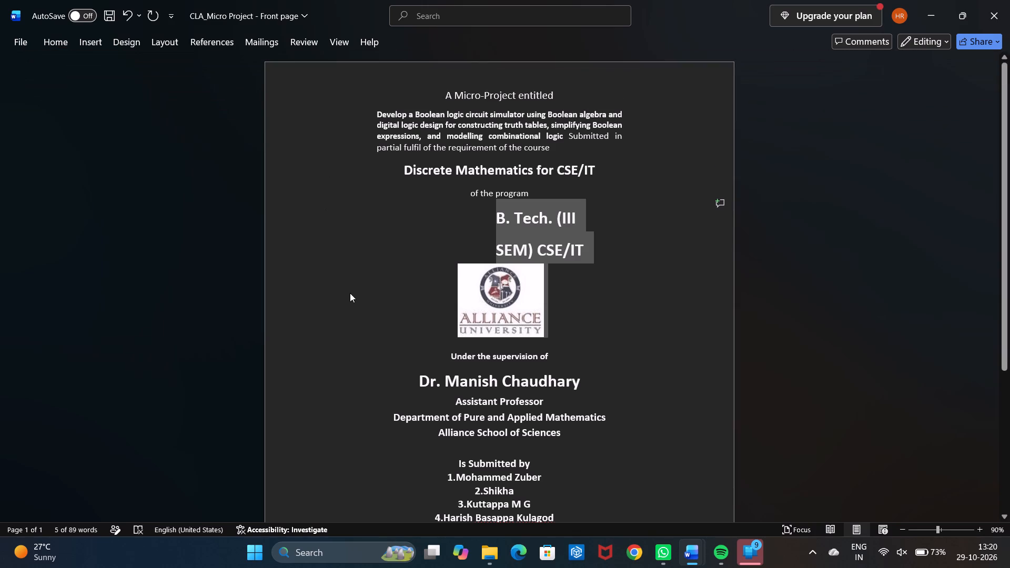
Close the CLA_Micro Project - Front page document.
{"action": "triple_click", "coordinate": [1009, 0]}
{"action": "double_click", "coordinate": [1009, 0]}
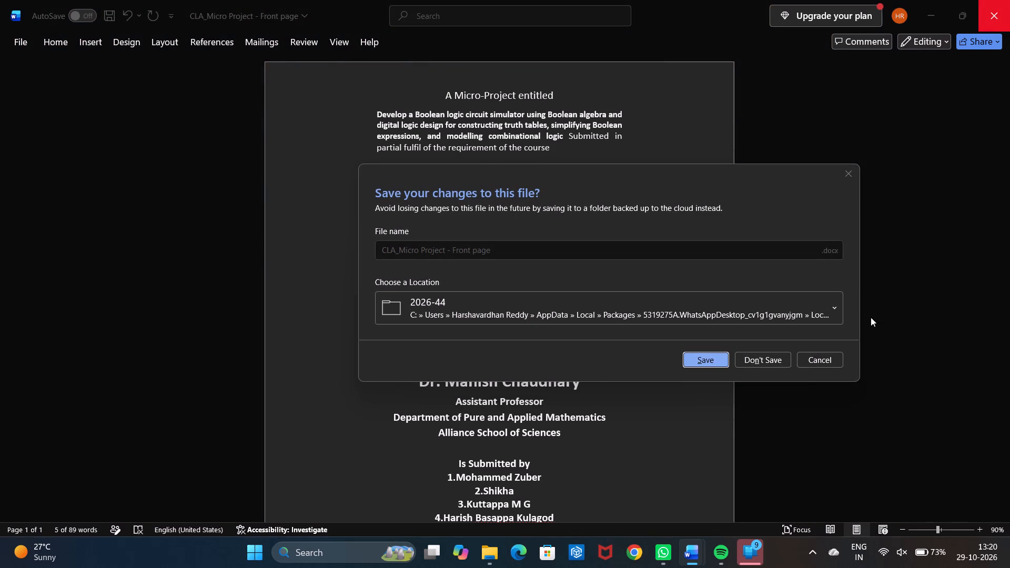
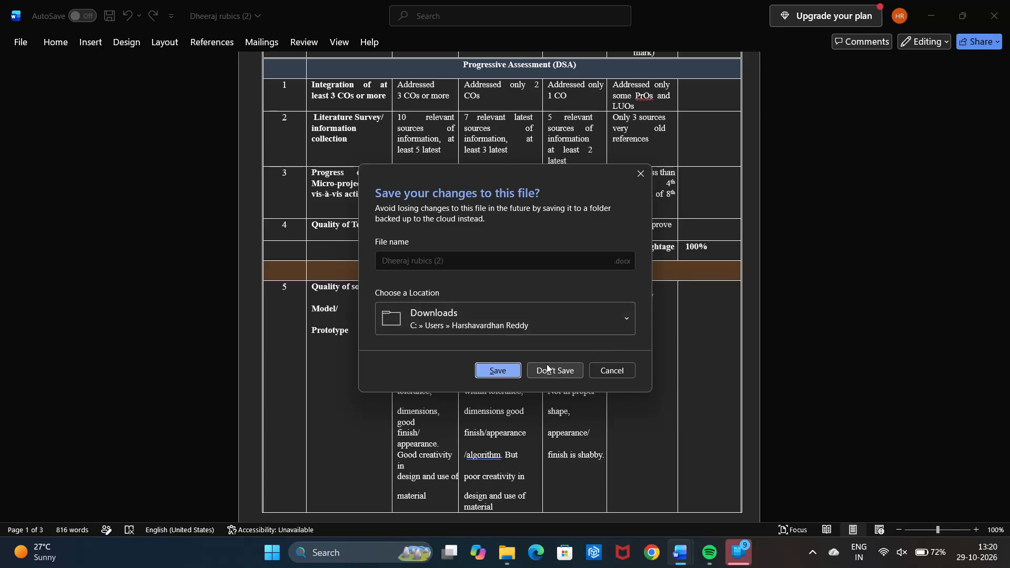
Close the Dheeraj rubics (2) document without saving its changes.
{"action": "left_click", "coordinate": [547, 364]}
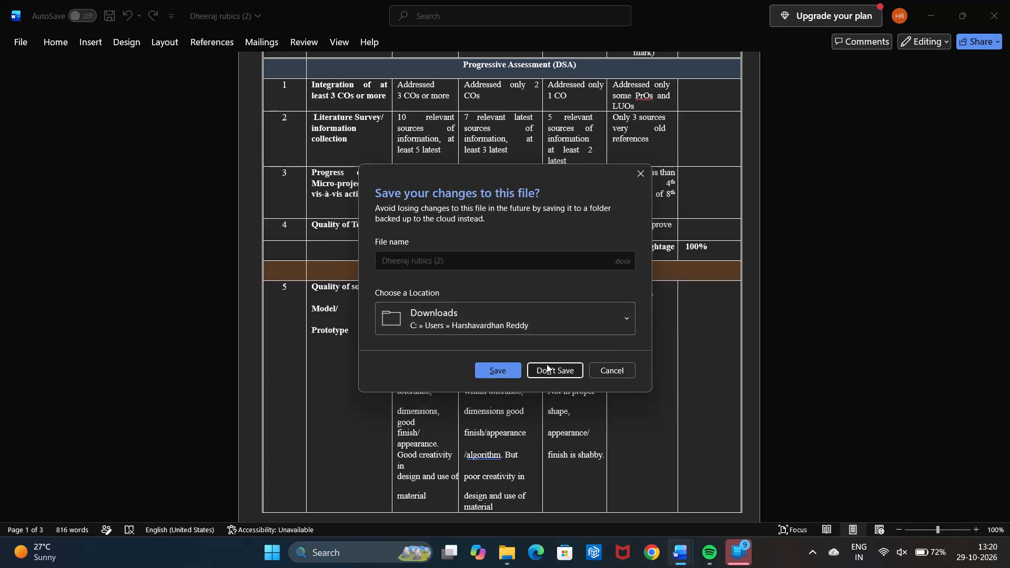
{"action": "left_click", "coordinate": [1009, 0]}
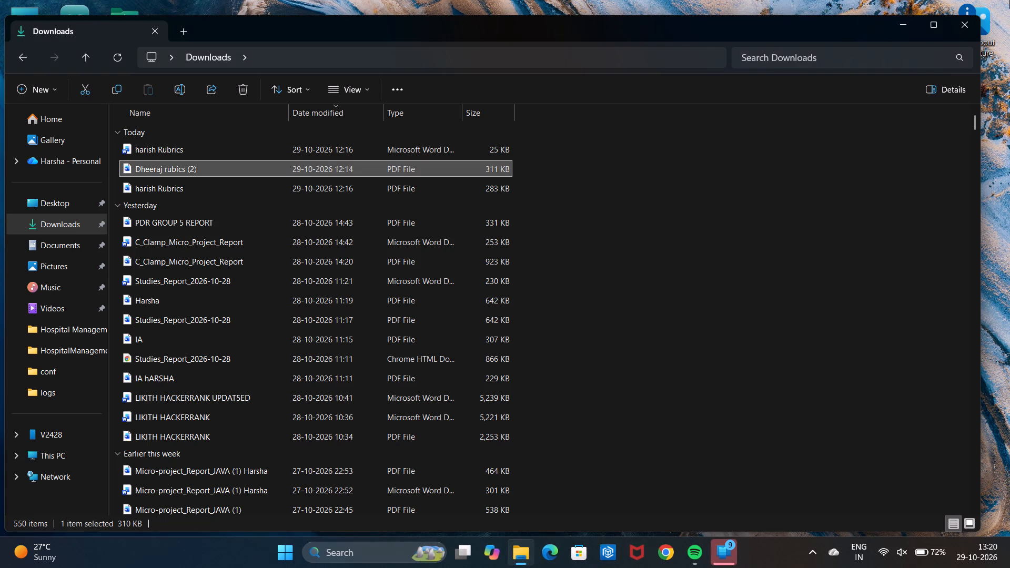